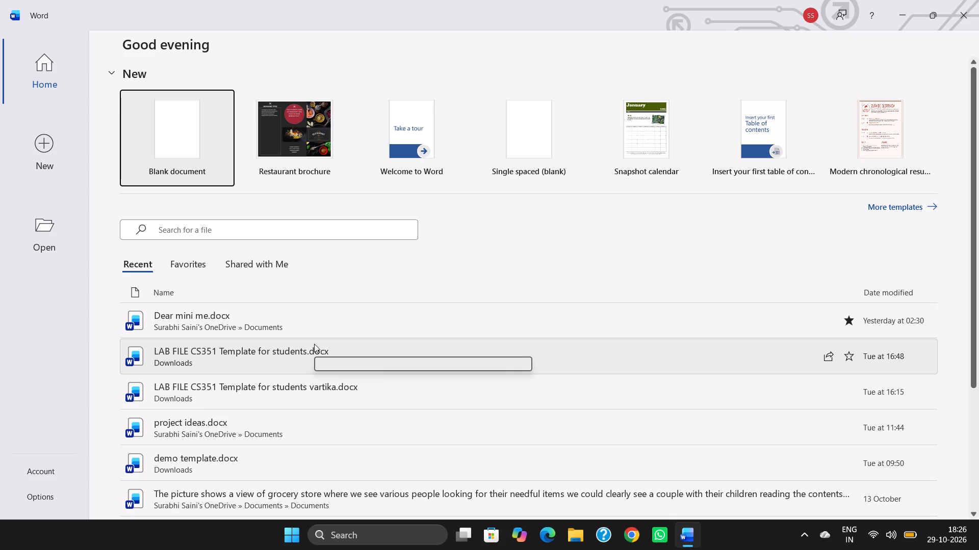
{"action": "scroll", "coordinate": [320, 354], "scroll_direction": "down", "scroll_amount": 1}
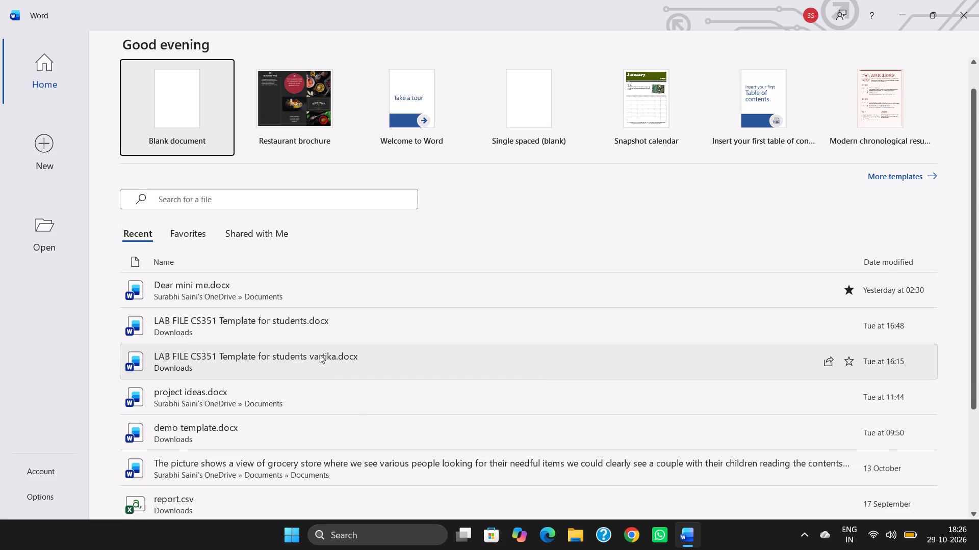
Finish browsing the recent documents list and minimize the Word window to return to the desktop.
{"action": "scroll", "coordinate": [320, 354], "scroll_direction": "down", "scroll_amount": 1}
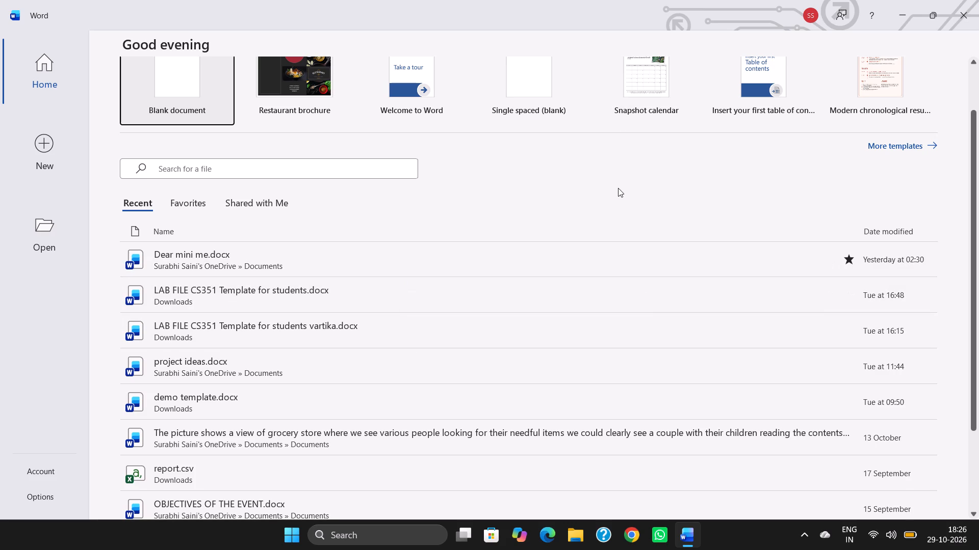
{"action": "left_click", "coordinate": [897, 3]}
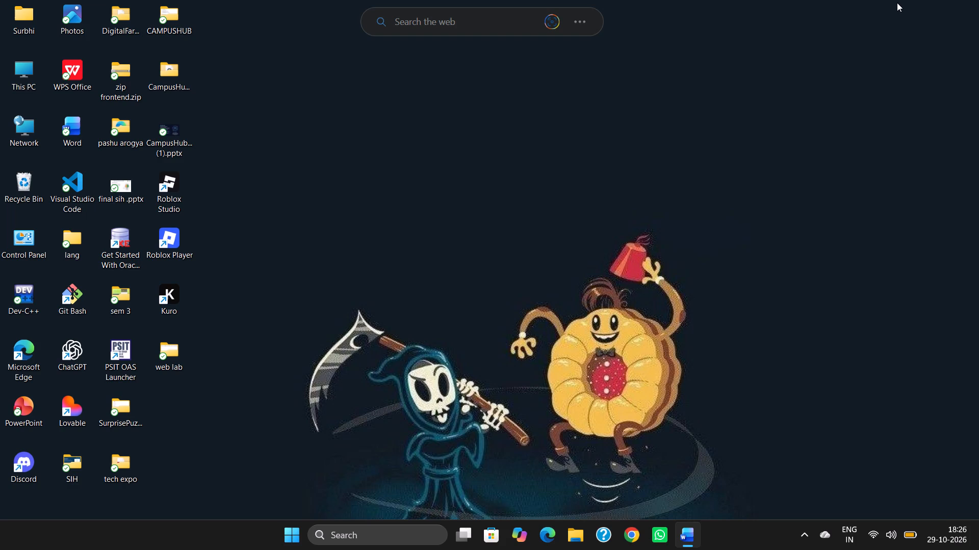
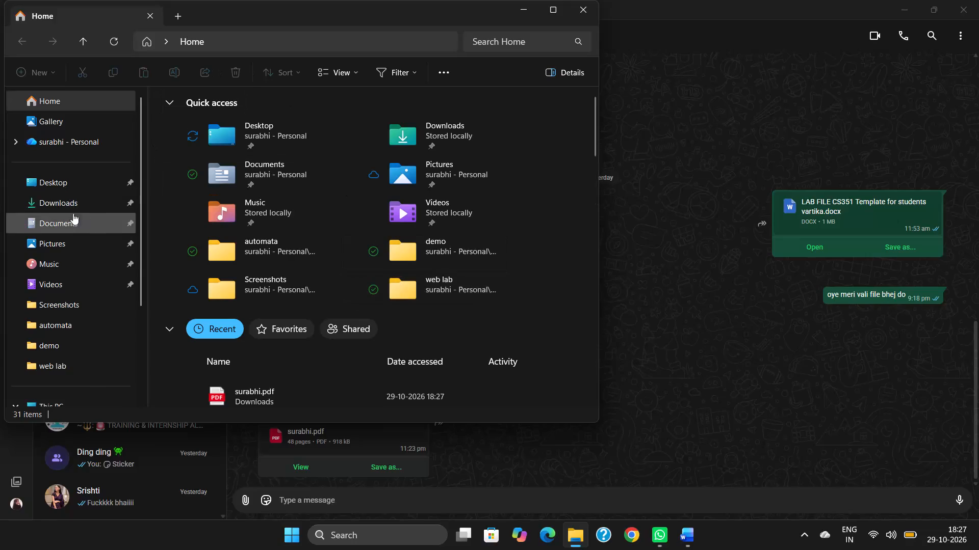
View surabhi.pdf from the Downloads folder in Microsoft Edge and close it again.
{"action": "left_click", "coordinate": [75, 201]}
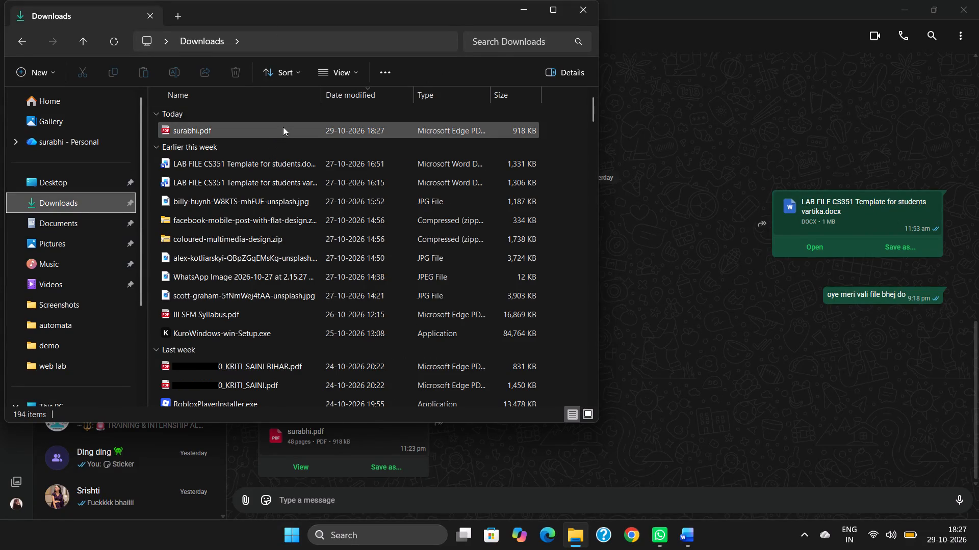
{"action": "double_click", "coordinate": [283, 127]}
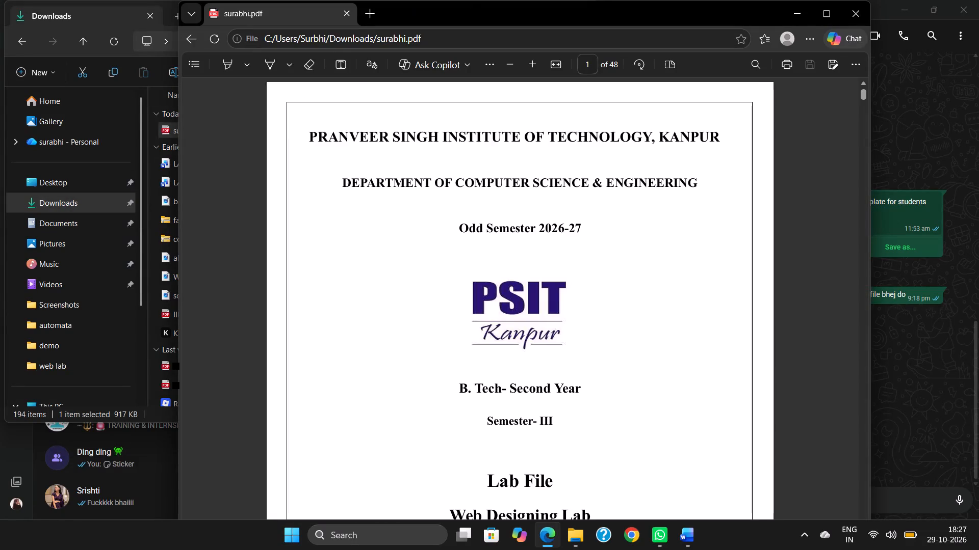
{"action": "right_click", "coordinate": [577, 215]}
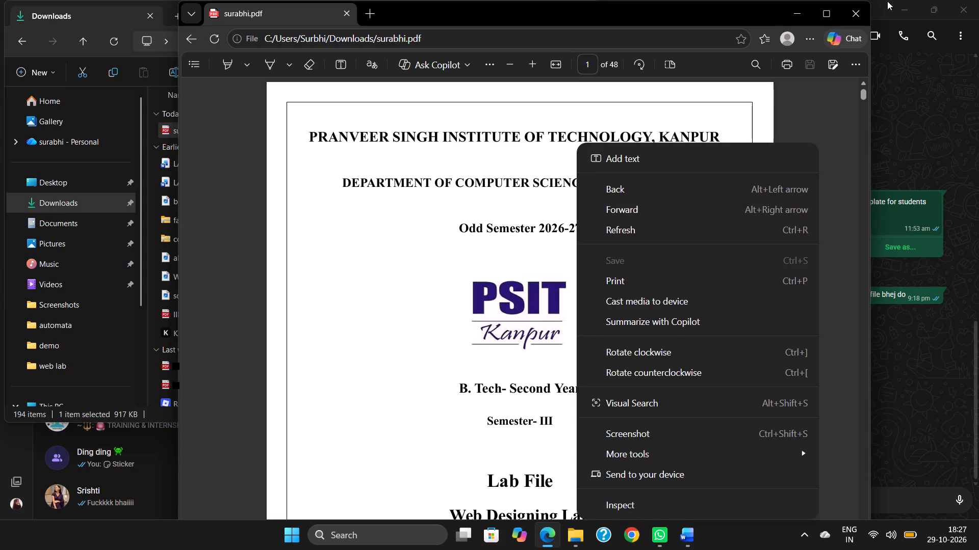
{"action": "left_click", "coordinate": [855, 13]}
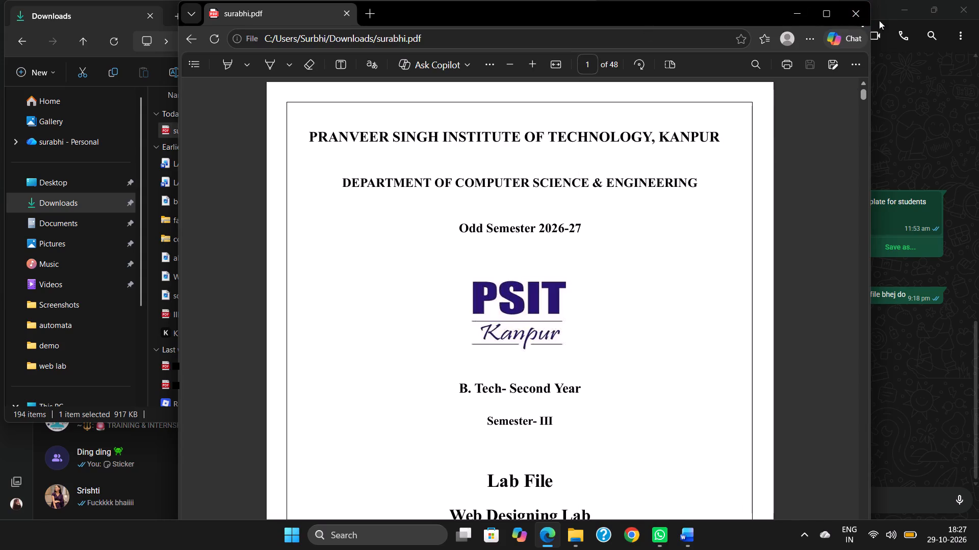
{"action": "left_click", "coordinate": [854, 16]}
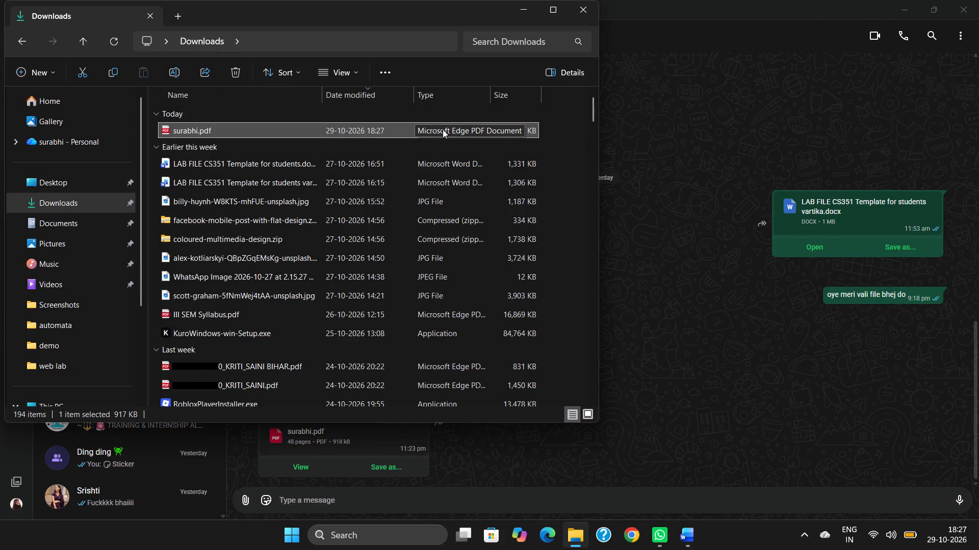
Open surabhi.pdf from Downloads in Word just once, accept its conversion to an editable document, and enable editing.
{"action": "right_click", "coordinate": [371, 128]}
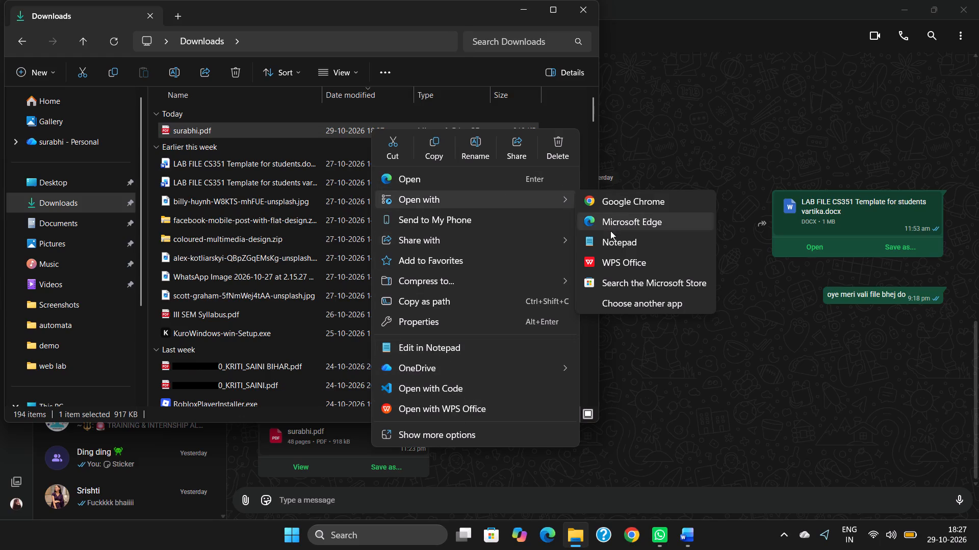
{"action": "left_click", "coordinate": [641, 306]}
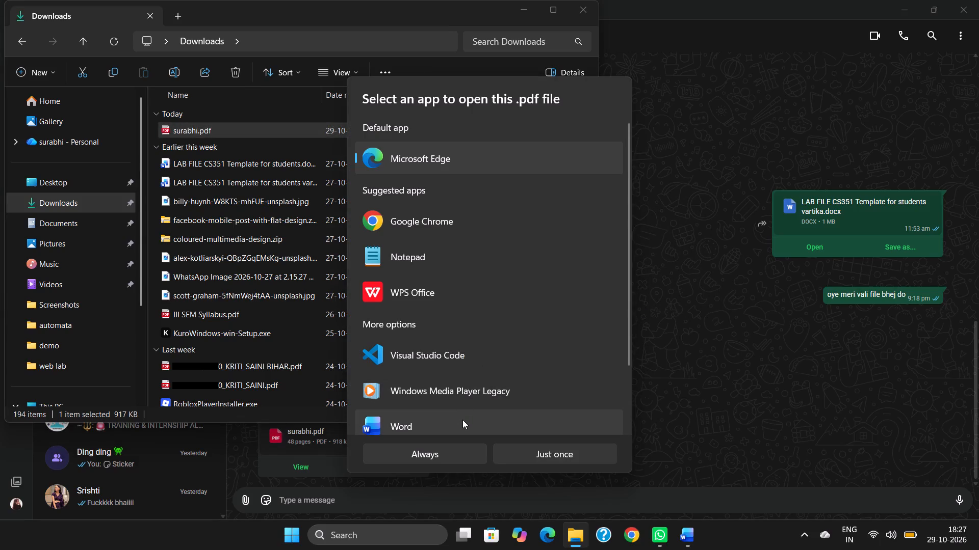
{"action": "left_click", "coordinate": [462, 420]}
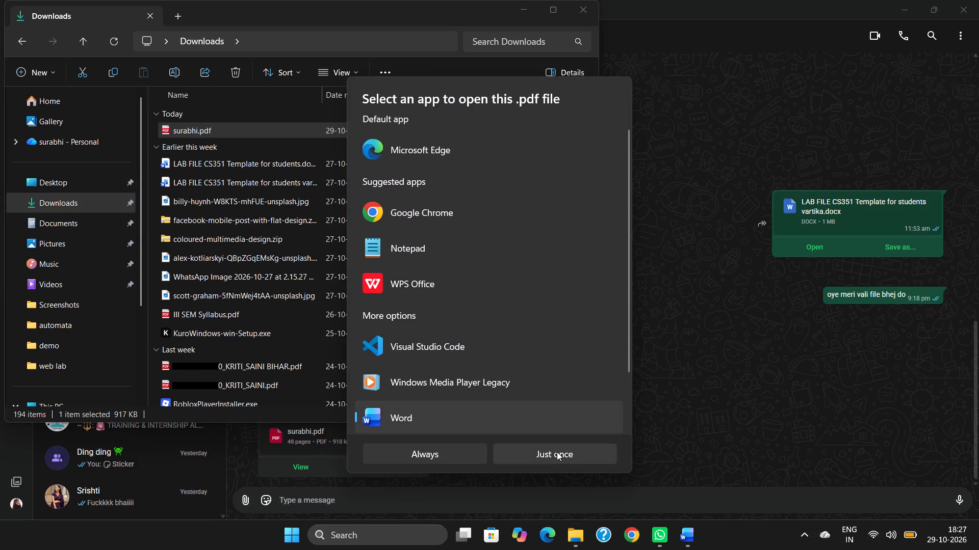
{"action": "left_click", "coordinate": [557, 452]}
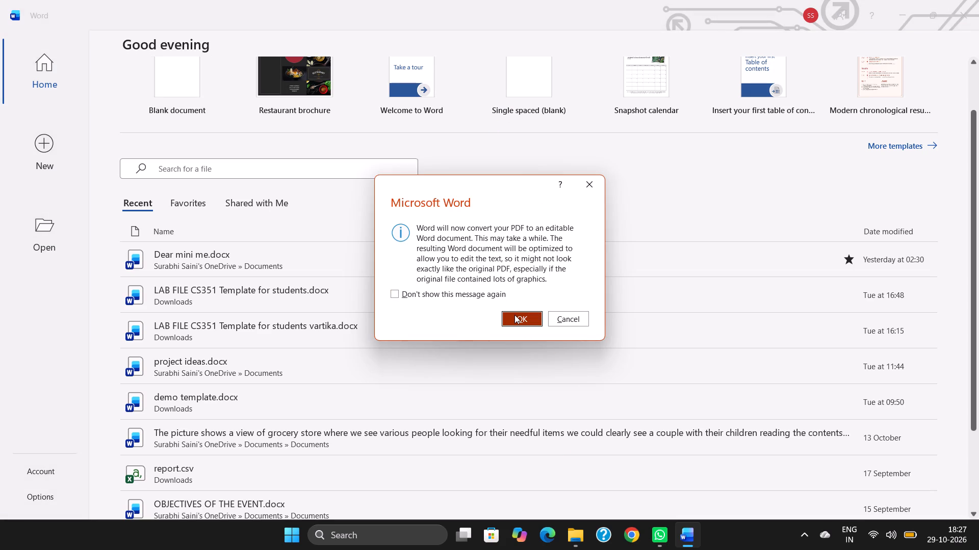
{"action": "left_click", "coordinate": [514, 315]}
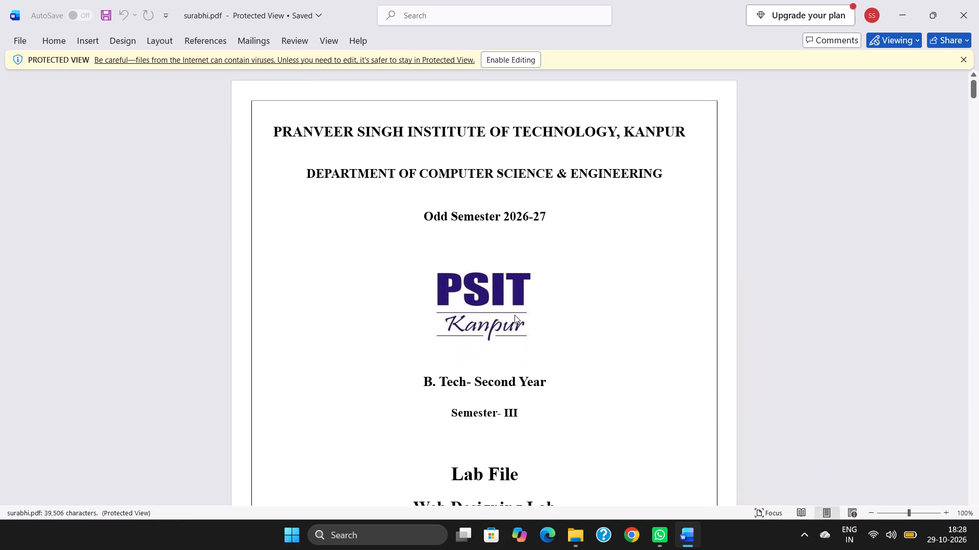
{"action": "left_click", "coordinate": [508, 62]}
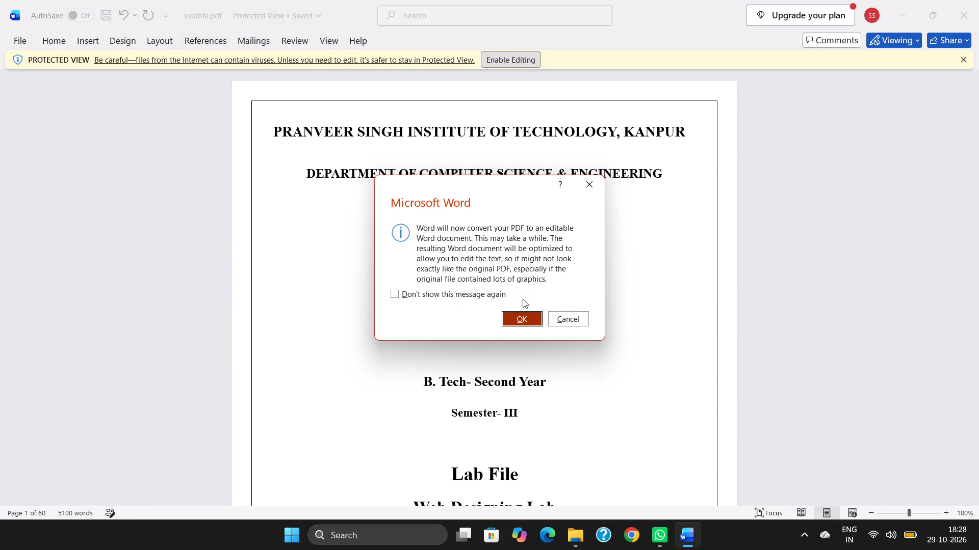
{"action": "left_click", "coordinate": [523, 320]}
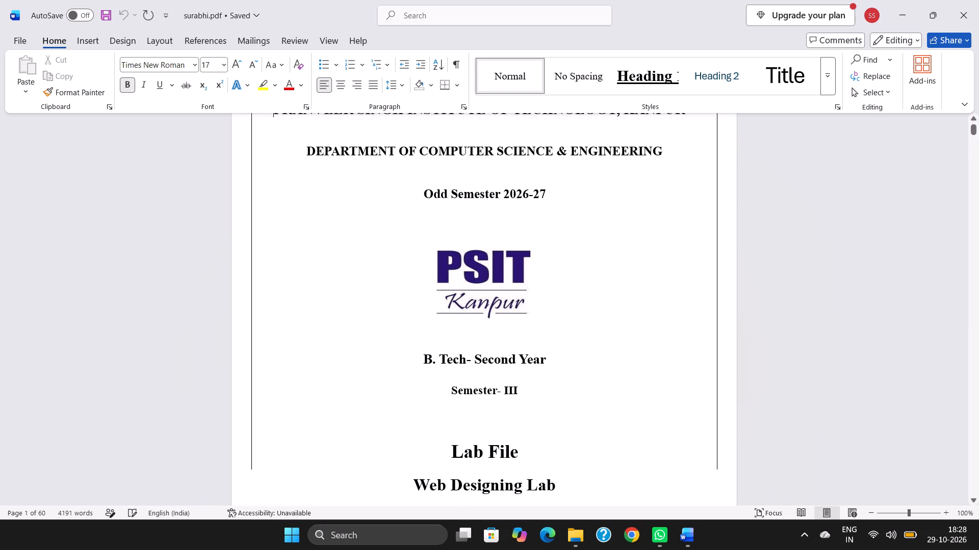
Look through the converted Web Designing Lab file from the cover page to its last page, checking text, code and output layout.
{"action": "scroll", "coordinate": [640, 228], "scroll_direction": "down", "scroll_amount": 1}
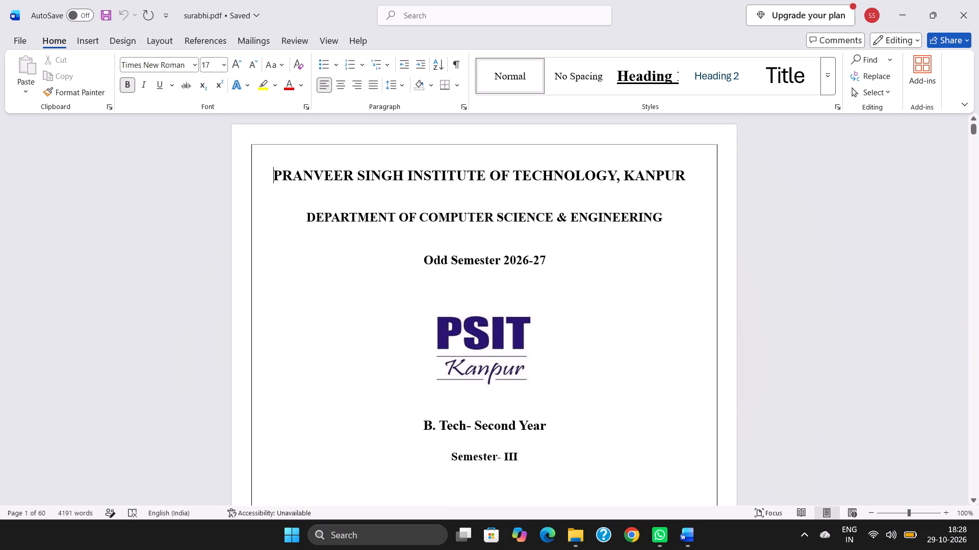
{"action": "scroll", "coordinate": [640, 228], "scroll_direction": "down", "scroll_amount": 2}
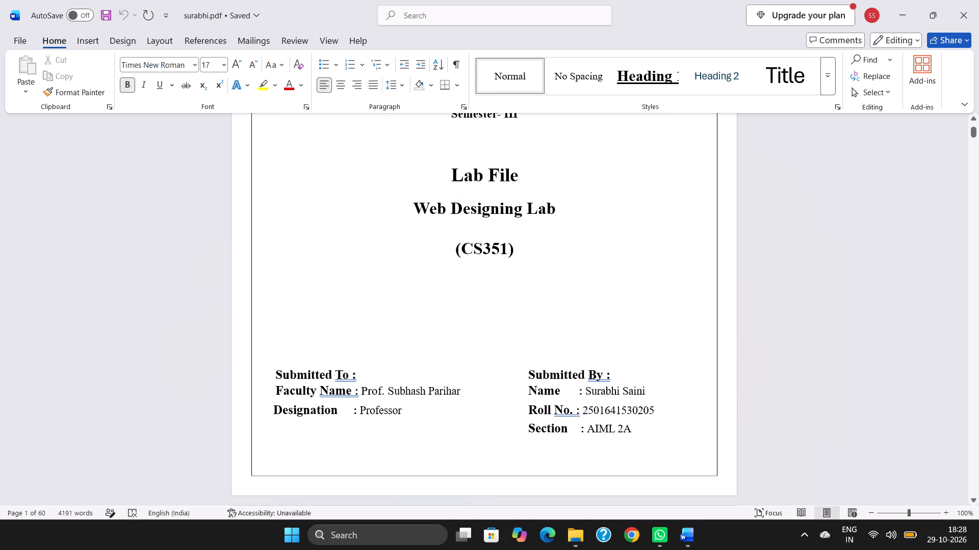
{"action": "scroll", "coordinate": [640, 228], "scroll_direction": "down", "scroll_amount": 6}
{"action": "scroll", "coordinate": [640, 228], "scroll_direction": "up", "scroll_amount": 1}
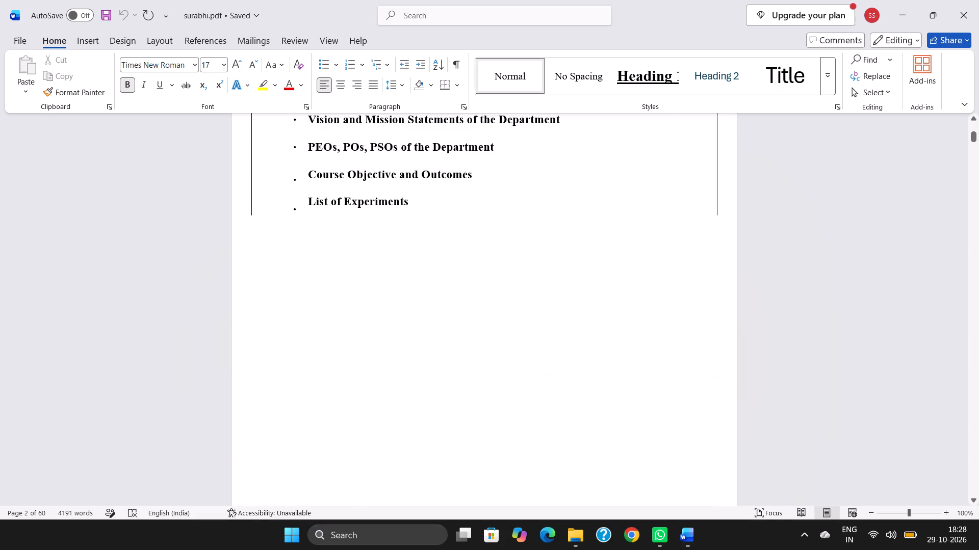
{"action": "scroll", "coordinate": [604, 279], "scroll_direction": "down", "scroll_amount": 7}
{"action": "scroll", "coordinate": [604, 279], "scroll_direction": "up", "scroll_amount": 8}
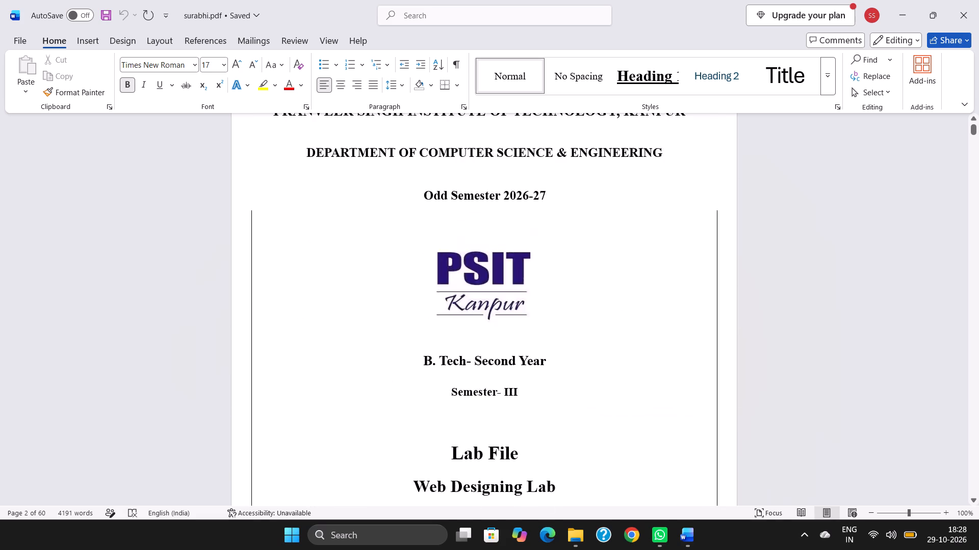
{"action": "scroll", "coordinate": [604, 279], "scroll_direction": "down", "scroll_amount": 9}
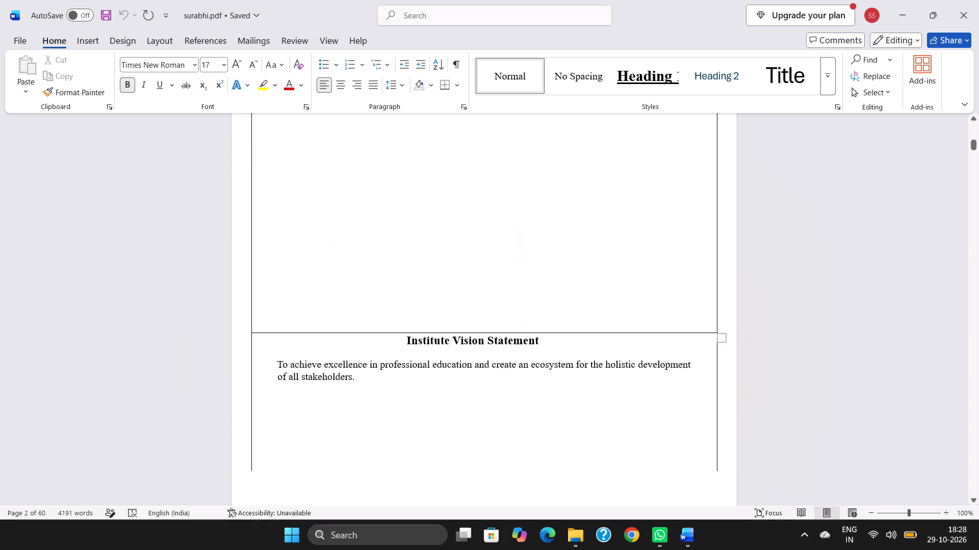
{"action": "scroll", "coordinate": [604, 279], "scroll_direction": "down", "scroll_amount": 8}
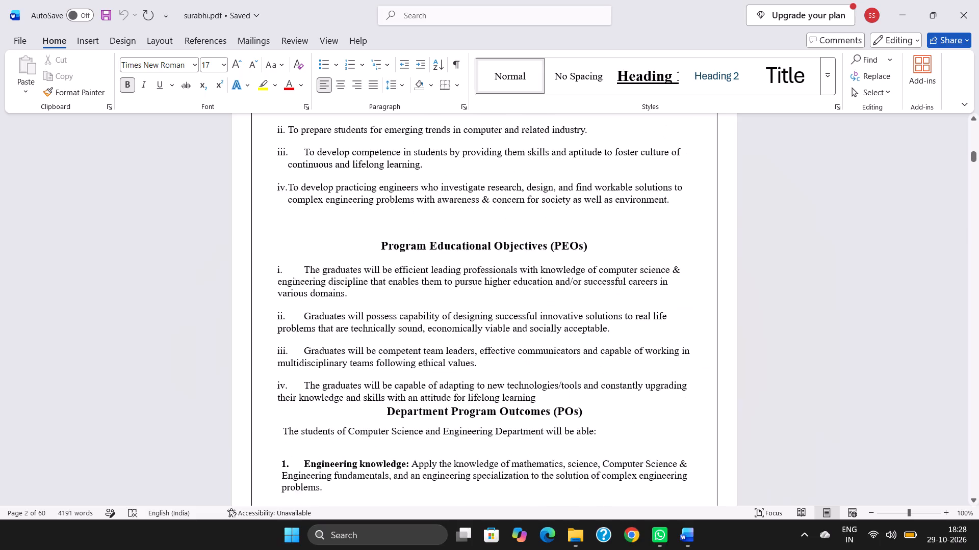
{"action": "scroll", "coordinate": [604, 279], "scroll_direction": "down", "scroll_amount": 20}
{"action": "scroll", "coordinate": [604, 279], "scroll_direction": "down", "scroll_amount": 20}
{"action": "scroll", "coordinate": [604, 279], "scroll_direction": "down", "scroll_amount": 15}
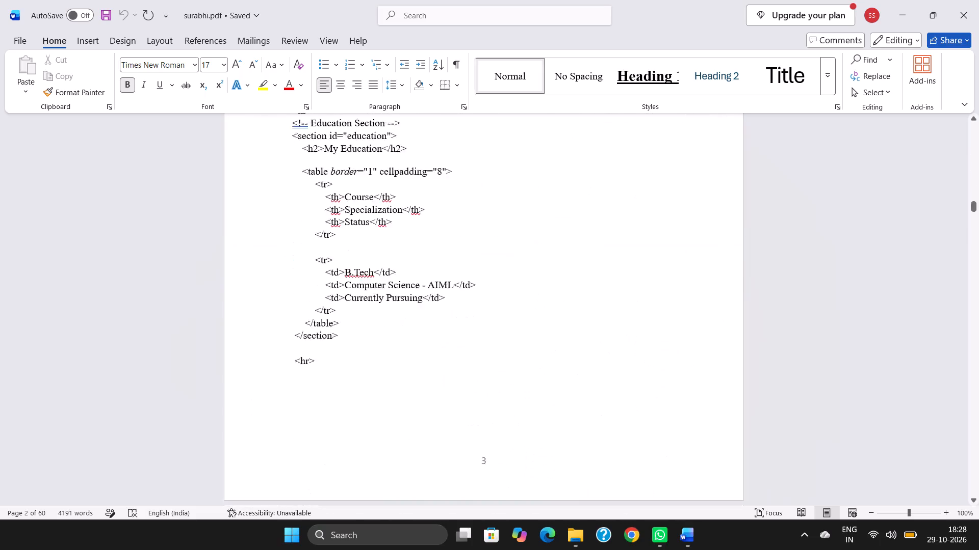
{"action": "scroll", "coordinate": [604, 279], "scroll_direction": "down", "scroll_amount": 19}
{"action": "scroll", "coordinate": [604, 279], "scroll_direction": "down", "scroll_amount": 2}
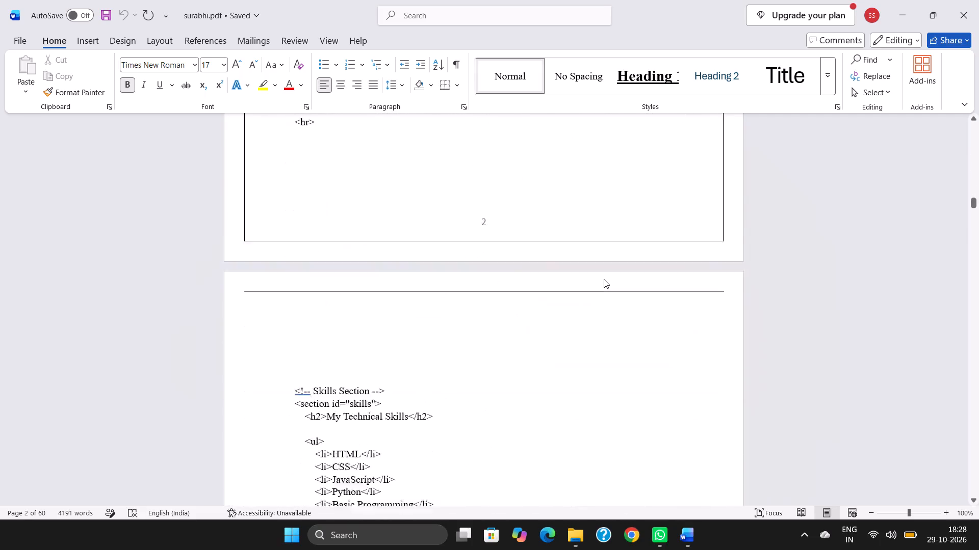
{"action": "scroll", "coordinate": [604, 279], "scroll_direction": "down", "scroll_amount": 5}
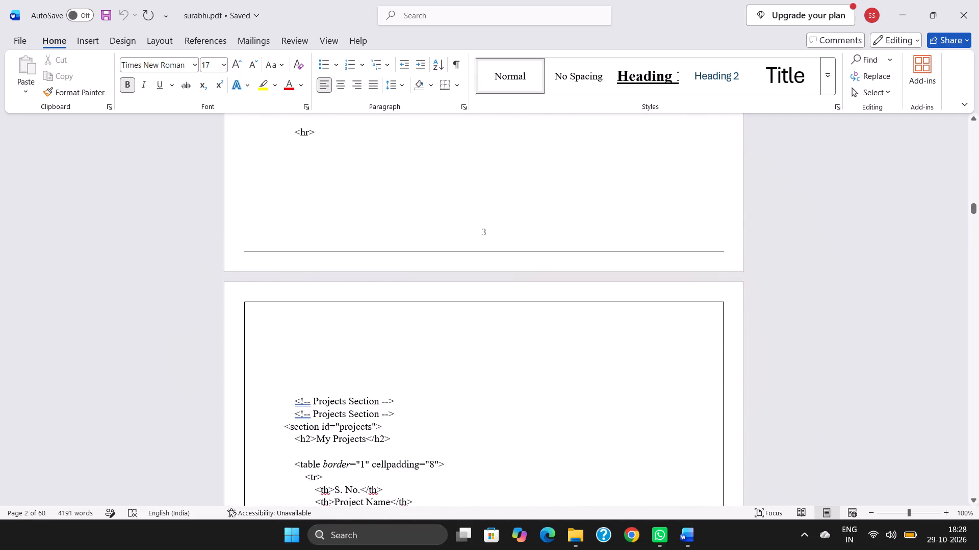
{"action": "scroll", "coordinate": [604, 279], "scroll_direction": "down", "scroll_amount": 2}
{"action": "scroll", "coordinate": [604, 279], "scroll_direction": "up", "scroll_amount": 4}
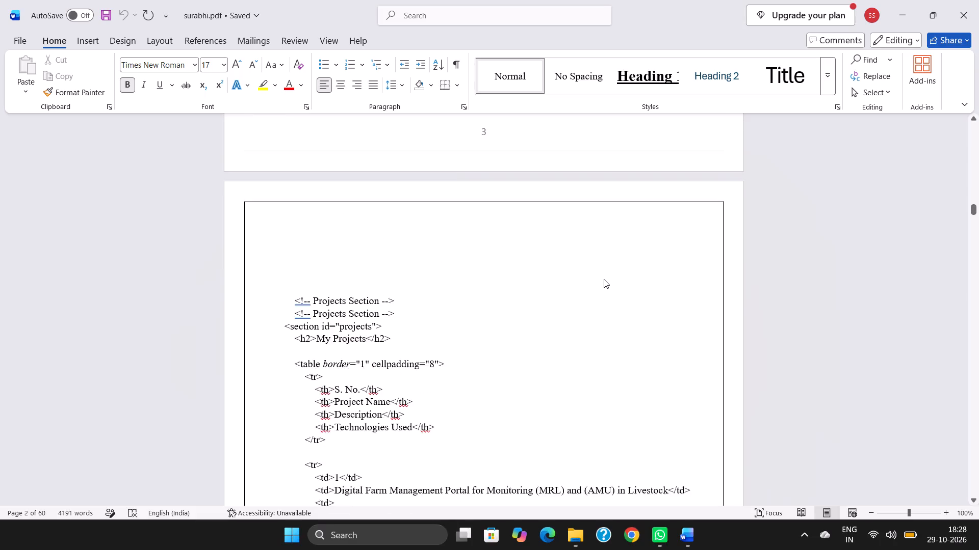
{"action": "scroll", "coordinate": [604, 279], "scroll_direction": "up", "scroll_amount": 5}
{"action": "scroll", "coordinate": [604, 279], "scroll_direction": "down", "scroll_amount": 2}
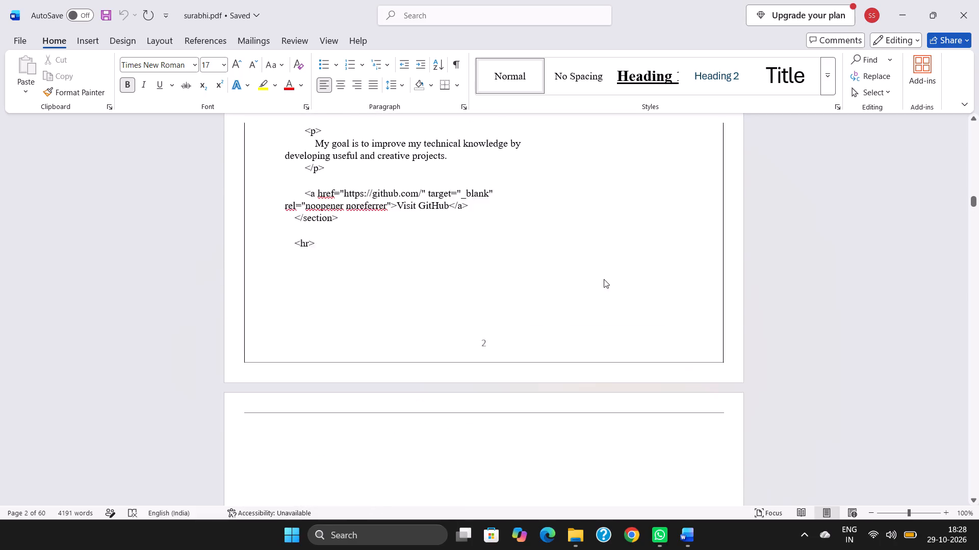
{"action": "scroll", "coordinate": [604, 279], "scroll_direction": "down", "scroll_amount": 16}
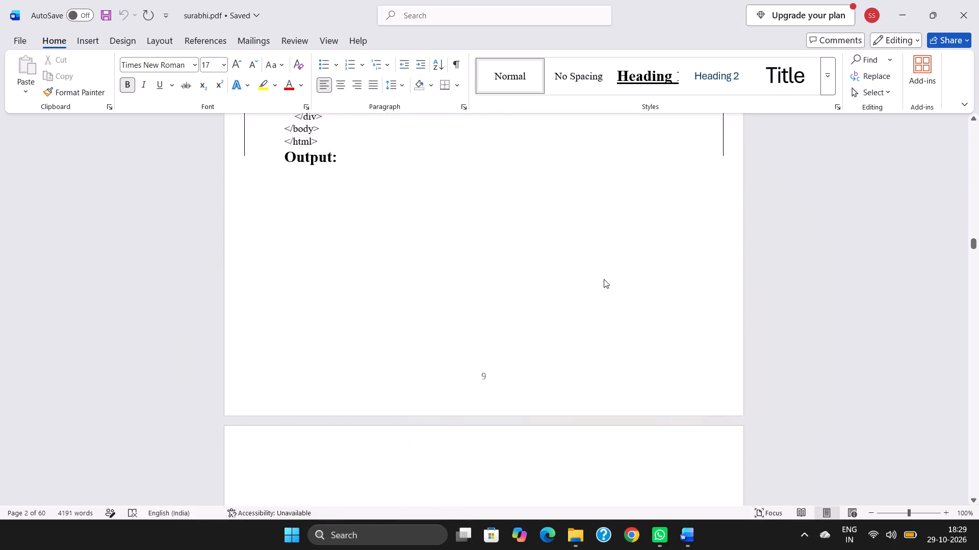
{"action": "scroll", "coordinate": [604, 279], "scroll_direction": "down", "scroll_amount": 8}
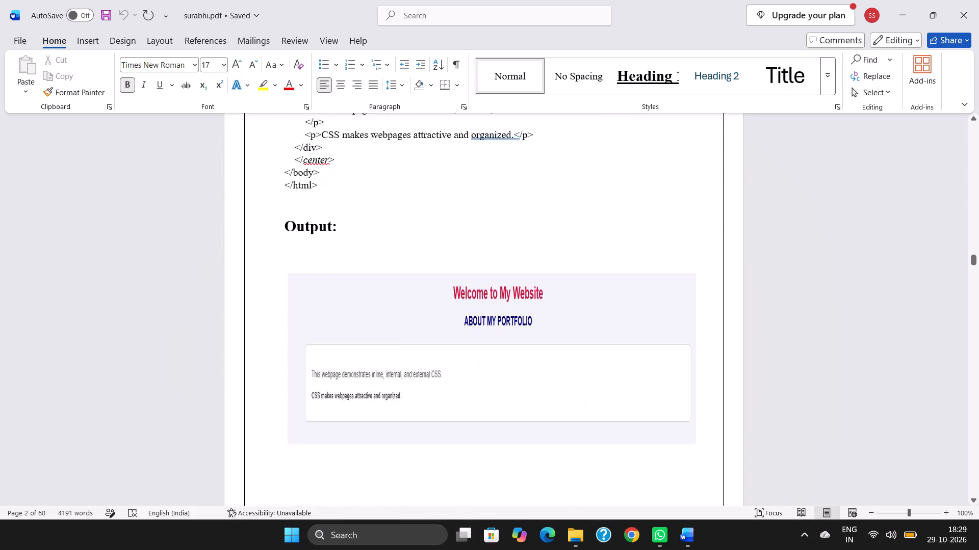
{"action": "scroll", "coordinate": [604, 279], "scroll_direction": "down", "scroll_amount": 10}
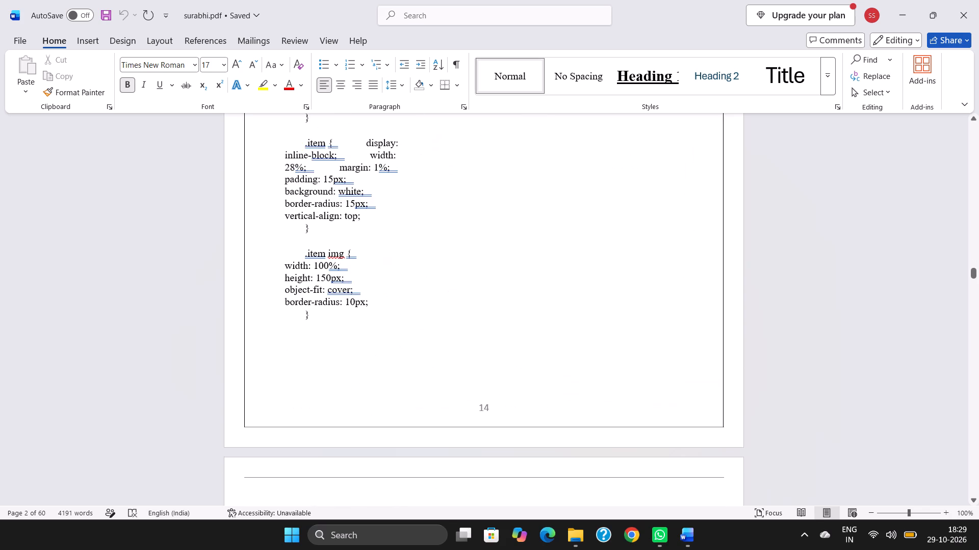
{"action": "scroll", "coordinate": [604, 279], "scroll_direction": "down", "scroll_amount": 2}
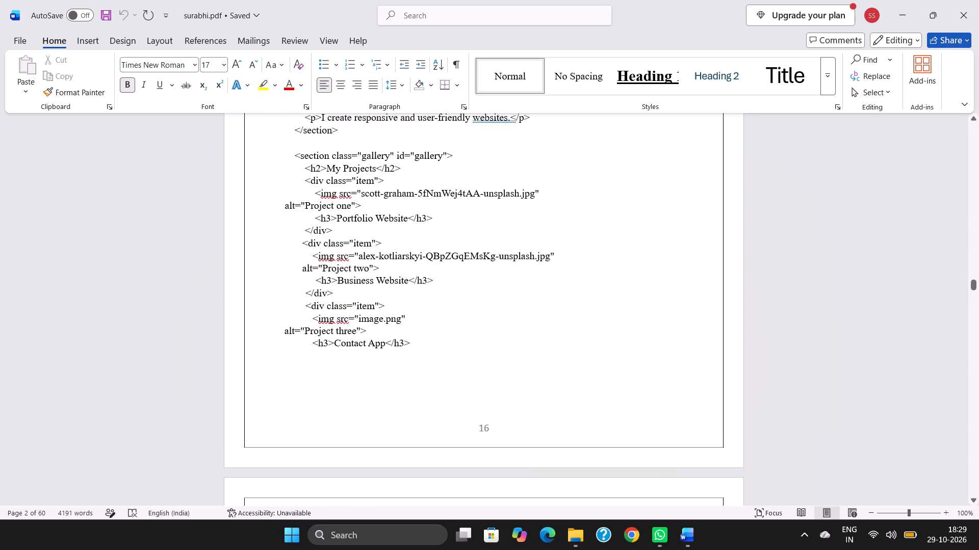
{"action": "scroll", "coordinate": [604, 279], "scroll_direction": "down", "scroll_amount": 20}
{"action": "scroll", "coordinate": [604, 279], "scroll_direction": "down", "scroll_amount": 20}
{"action": "scroll", "coordinate": [604, 279], "scroll_direction": "down", "scroll_amount": 16}
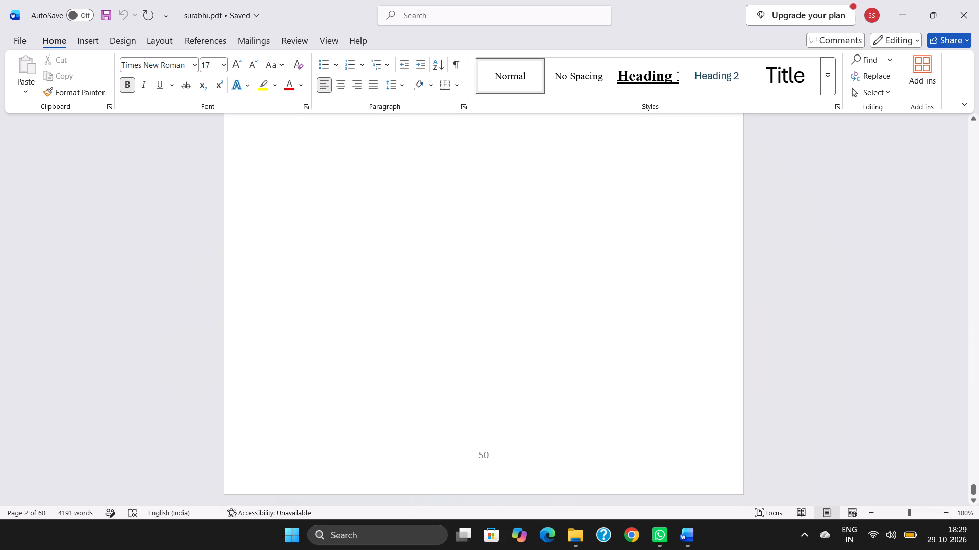
{"action": "scroll", "coordinate": [604, 279], "scroll_direction": "down", "scroll_amount": 3}
Review the Website Usability Audit experiment backwards from the document's end, examining its output image, script, form markup and styles.
{"action": "scroll", "coordinate": [514, 352], "scroll_direction": "up", "scroll_amount": 2}
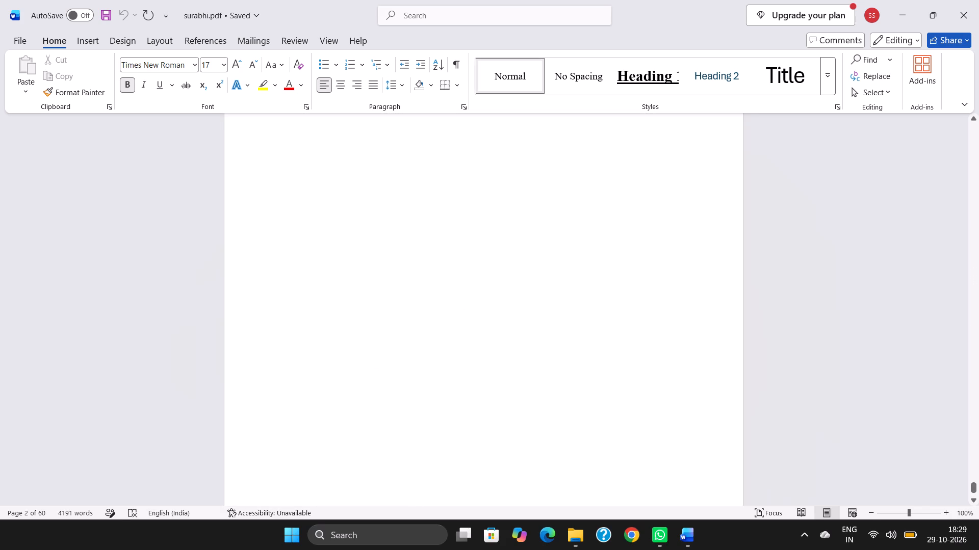
{"action": "scroll", "coordinate": [514, 352], "scroll_direction": "up", "scroll_amount": 5}
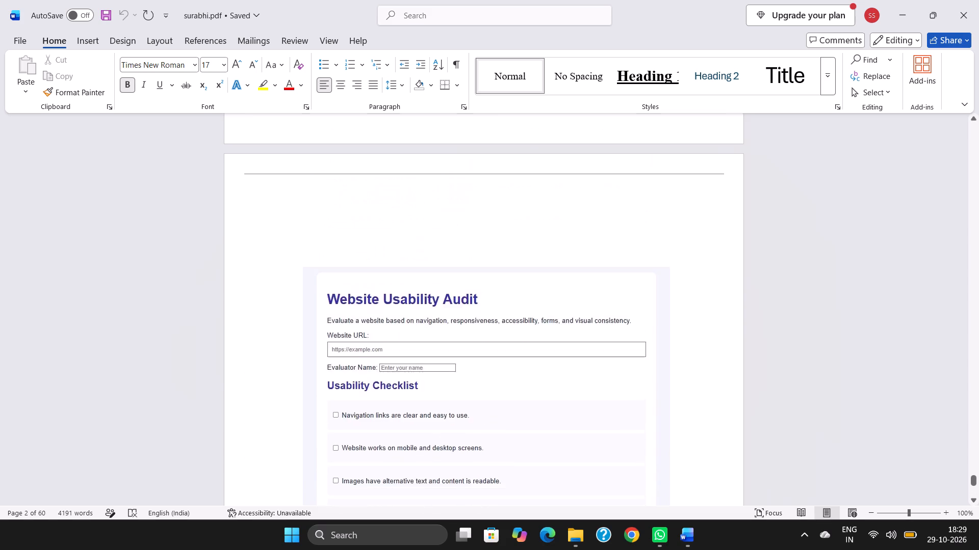
{"action": "scroll", "coordinate": [514, 353], "scroll_direction": "up", "scroll_amount": 6}
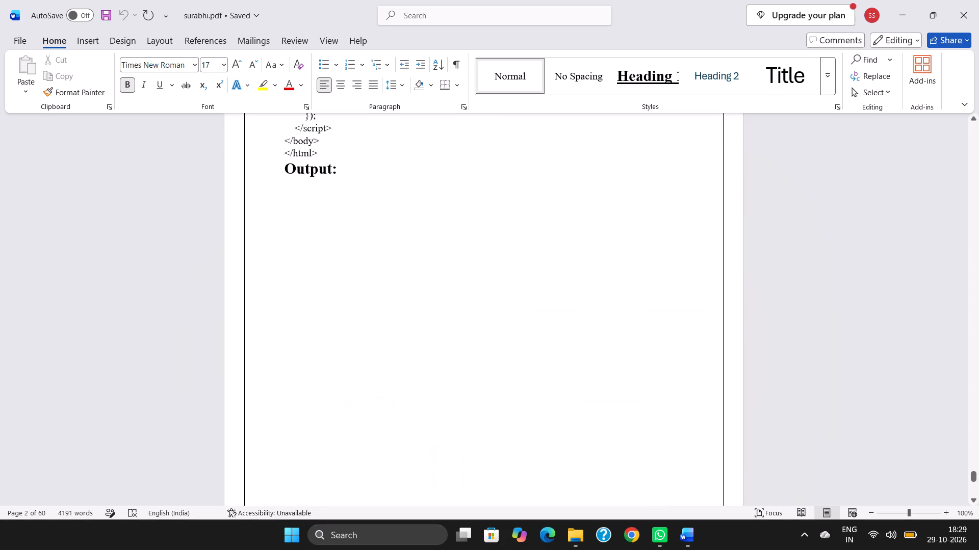
{"action": "scroll", "coordinate": [514, 353], "scroll_direction": "up", "scroll_amount": 6}
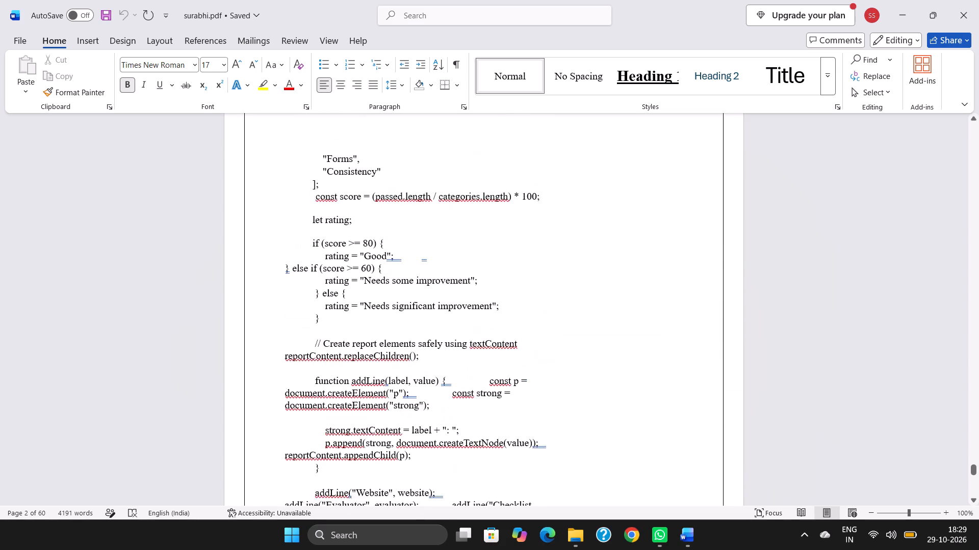
{"action": "scroll", "coordinate": [514, 353], "scroll_direction": "up", "scroll_amount": 6}
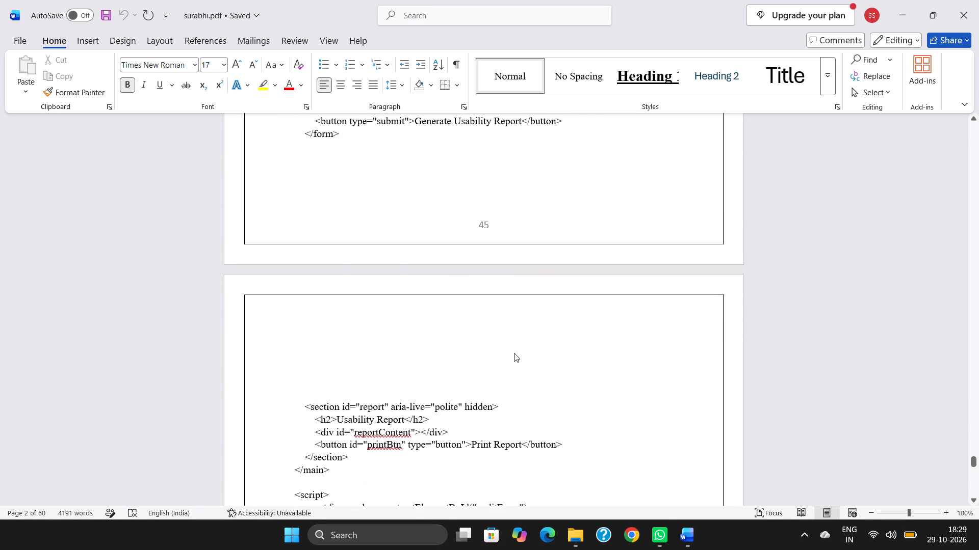
{"action": "scroll", "coordinate": [514, 353], "scroll_direction": "up", "scroll_amount": 6}
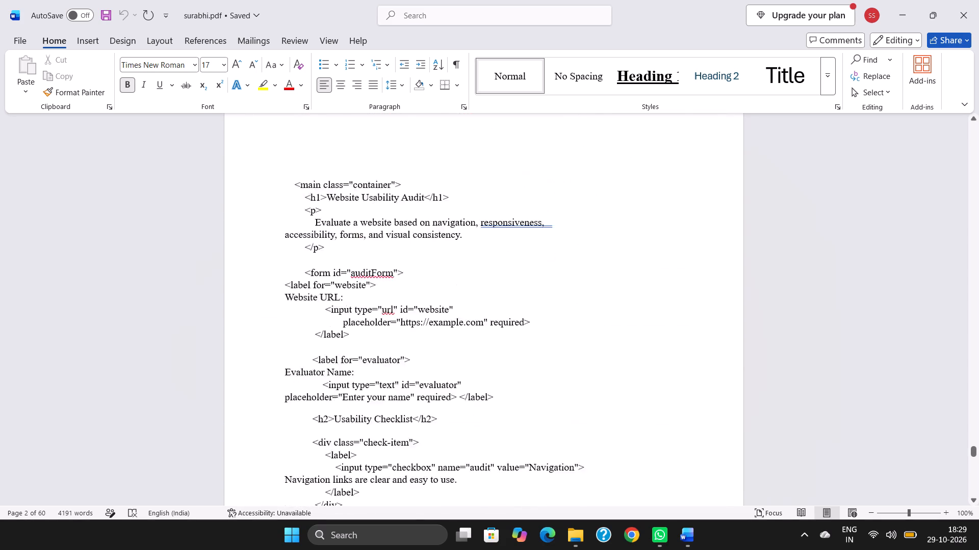
{"action": "scroll", "coordinate": [514, 353], "scroll_direction": "up", "scroll_amount": 2}
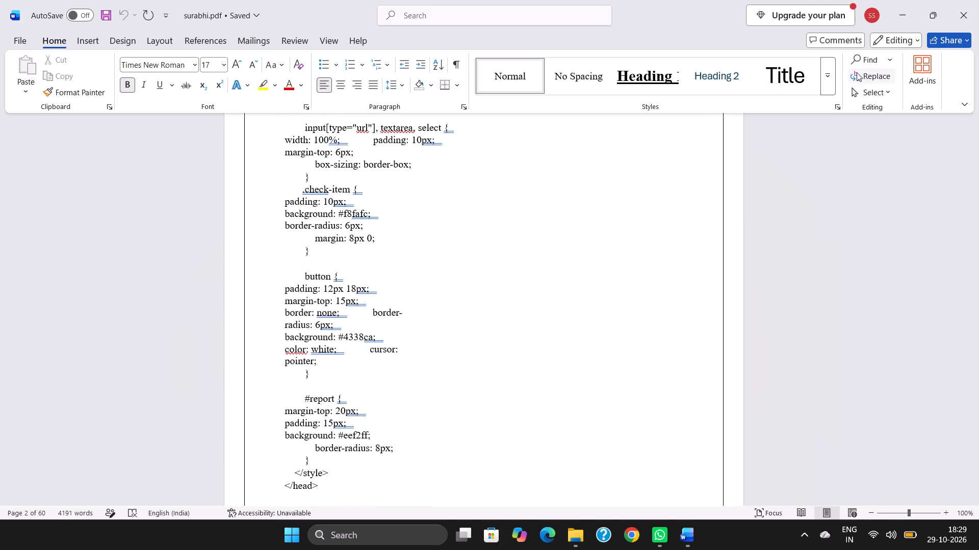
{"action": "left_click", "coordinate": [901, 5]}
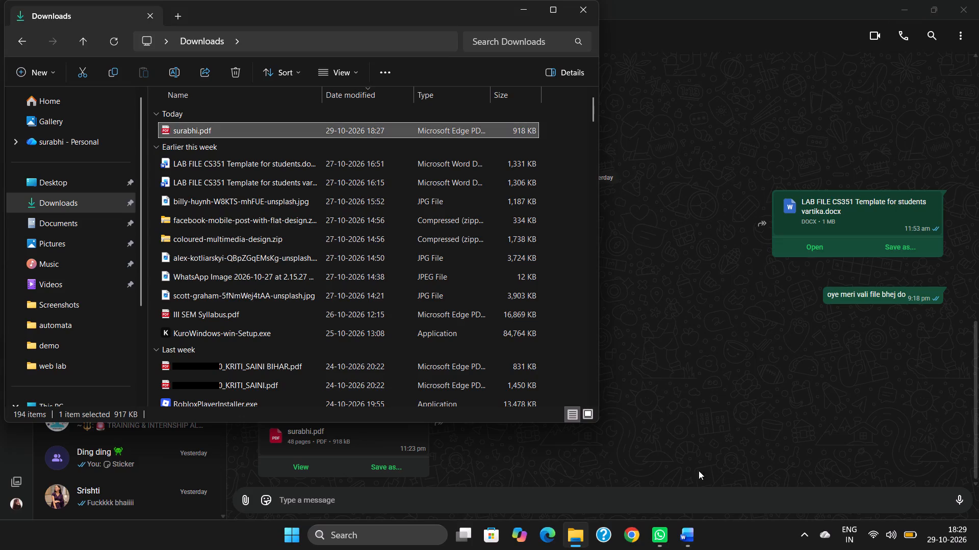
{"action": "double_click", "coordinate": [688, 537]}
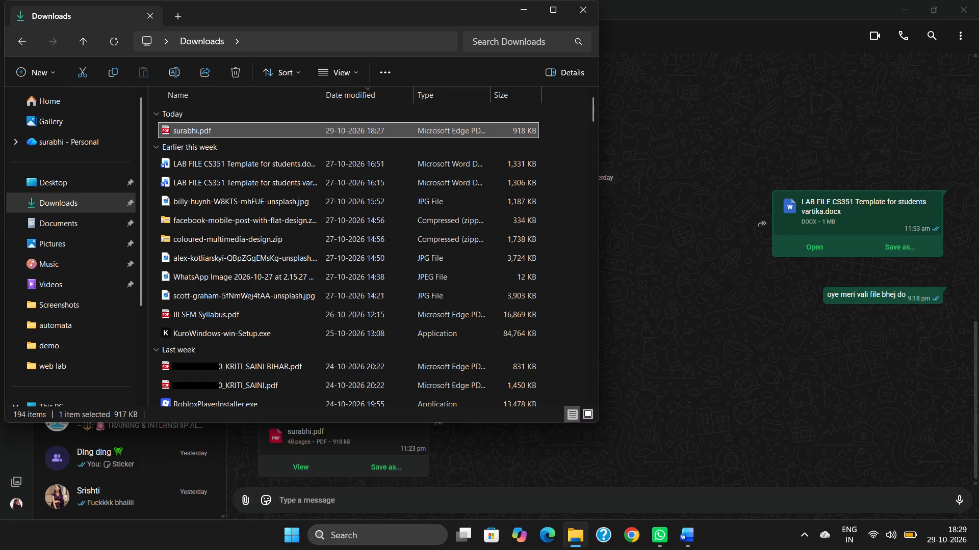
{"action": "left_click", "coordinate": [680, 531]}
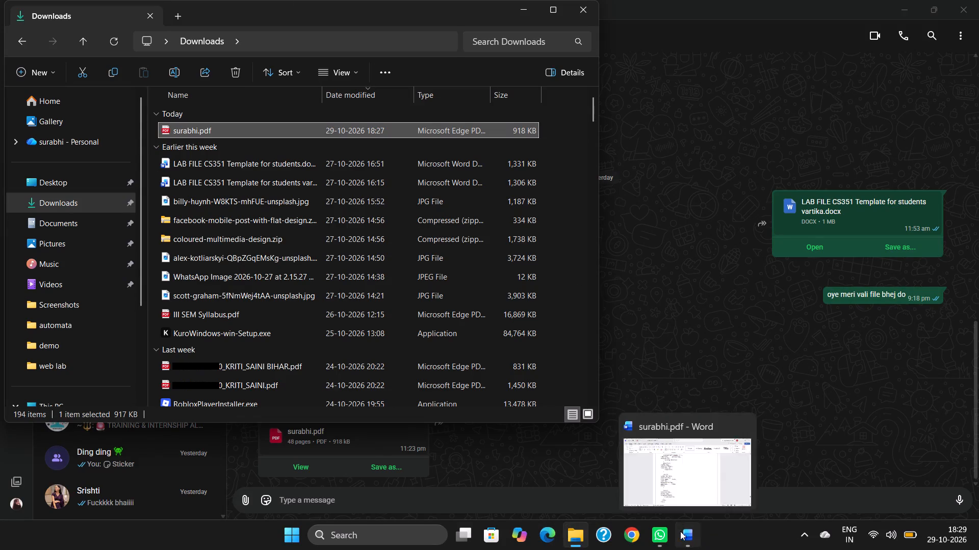
Open LAB FILE CS351 Template for students.docx from Downloads through Word's recent documents.
{"action": "left_click", "coordinate": [19, 43]}
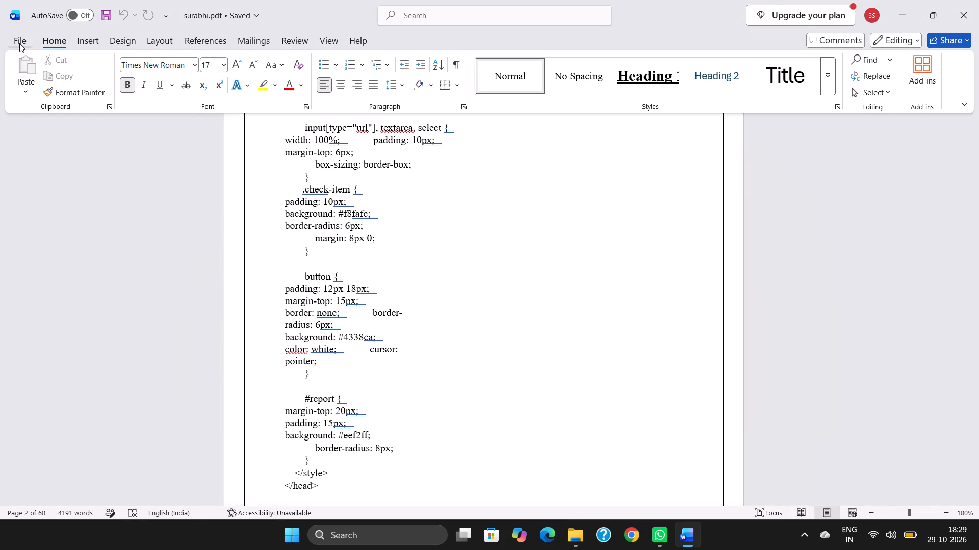
{"action": "scroll", "coordinate": [258, 393], "scroll_direction": "down", "scroll_amount": 1}
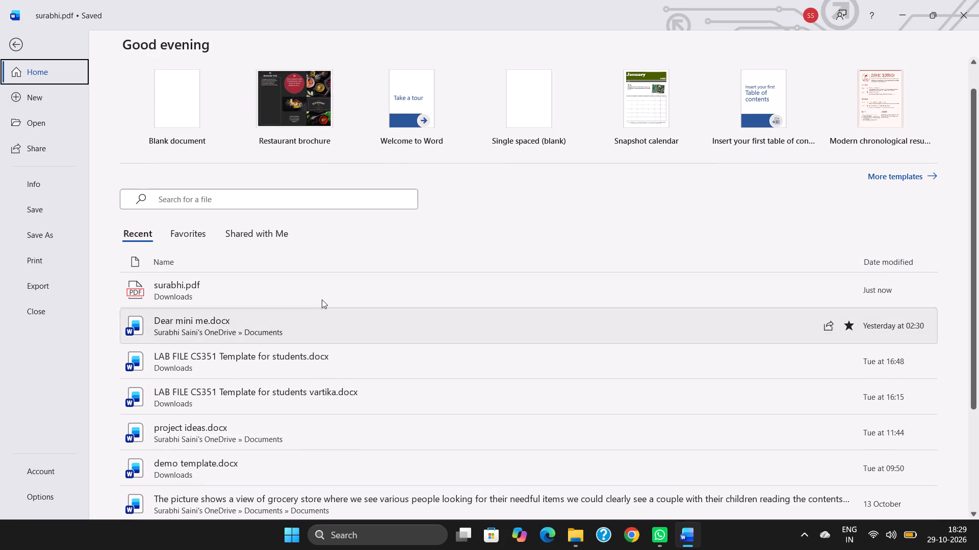
{"action": "double_click", "coordinate": [352, 368]}
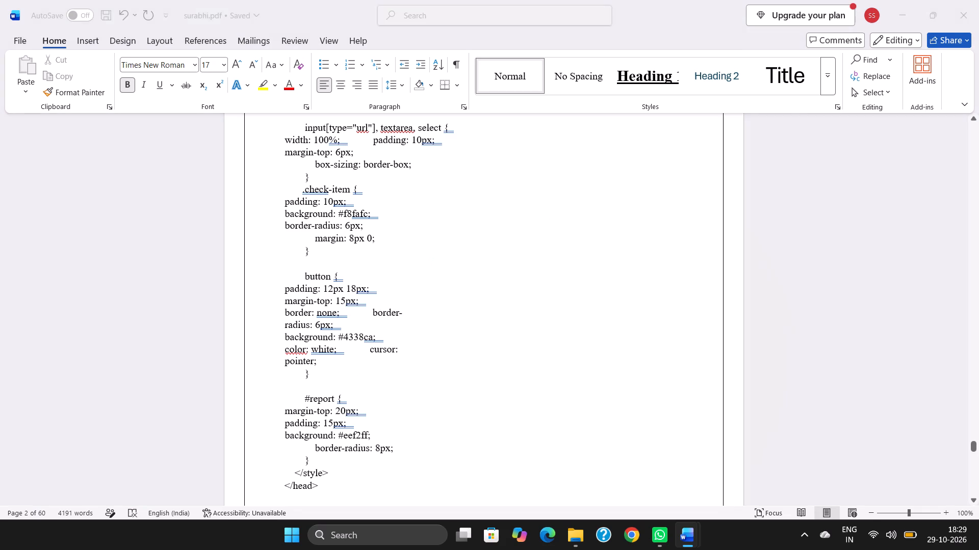
Add the title "Prof." before the faculty member's name on the cover page, with a space after the colon and the name's initial capitalised.
{"action": "scroll", "coordinate": [558, 324], "scroll_direction": "down", "scroll_amount": 3}
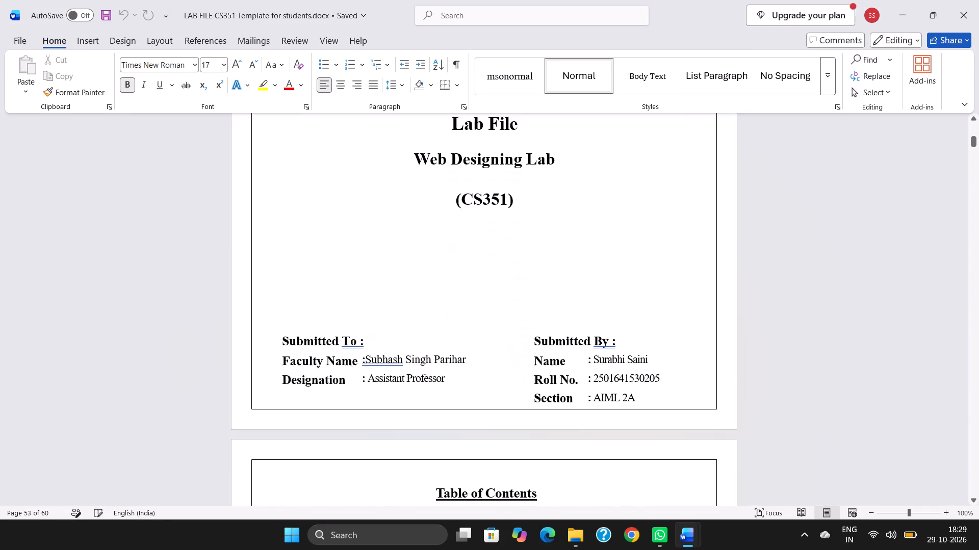
{"action": "scroll", "coordinate": [558, 324], "scroll_direction": "down", "scroll_amount": 2}
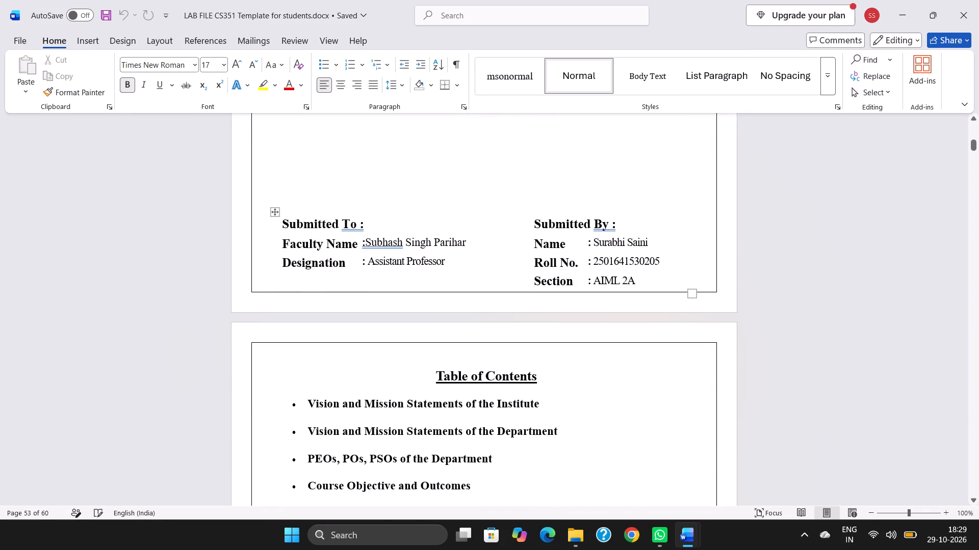
{"action": "scroll", "coordinate": [475, 289], "scroll_direction": "down", "scroll_amount": 2}
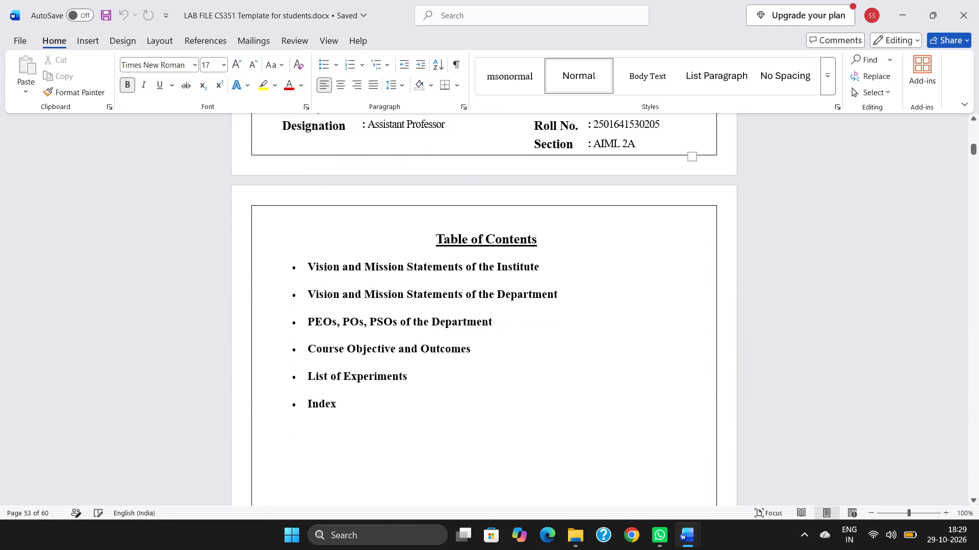
{"action": "scroll", "coordinate": [475, 289], "scroll_direction": "down", "scroll_amount": 2}
{"action": "scroll", "coordinate": [475, 289], "scroll_direction": "up", "scroll_amount": 2}
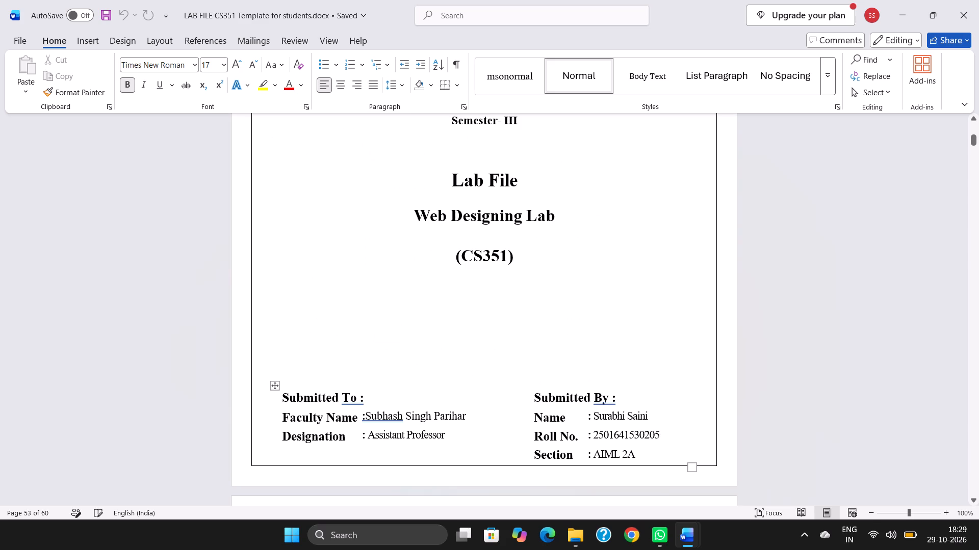
{"action": "left_click", "coordinate": [366, 415]}
{"action": "key", "text": "space"}
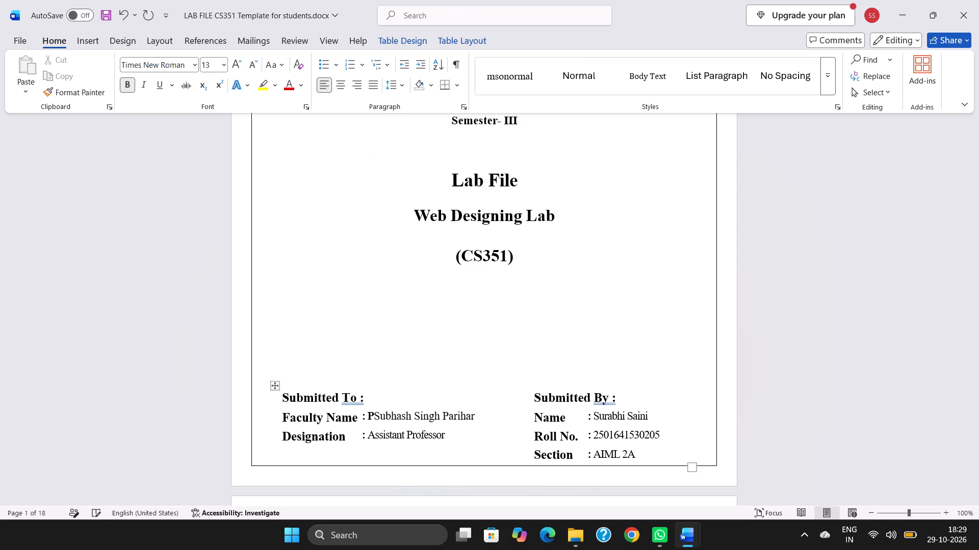
{"action": "key", "text": "BackSpace"}
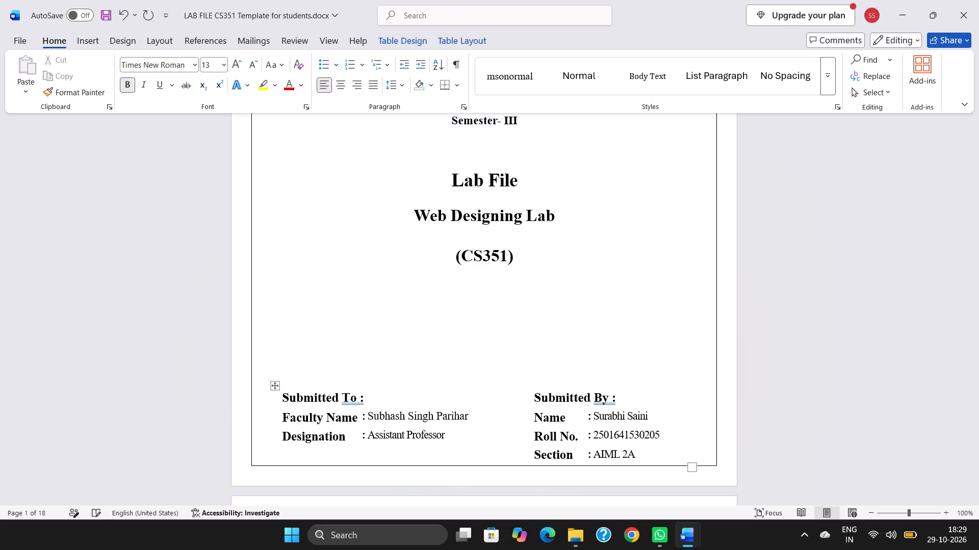
{"action": "key", "text": "space"}
{"action": "key", "text": "p"}
{"action": "key", "text": "BackSpace"}
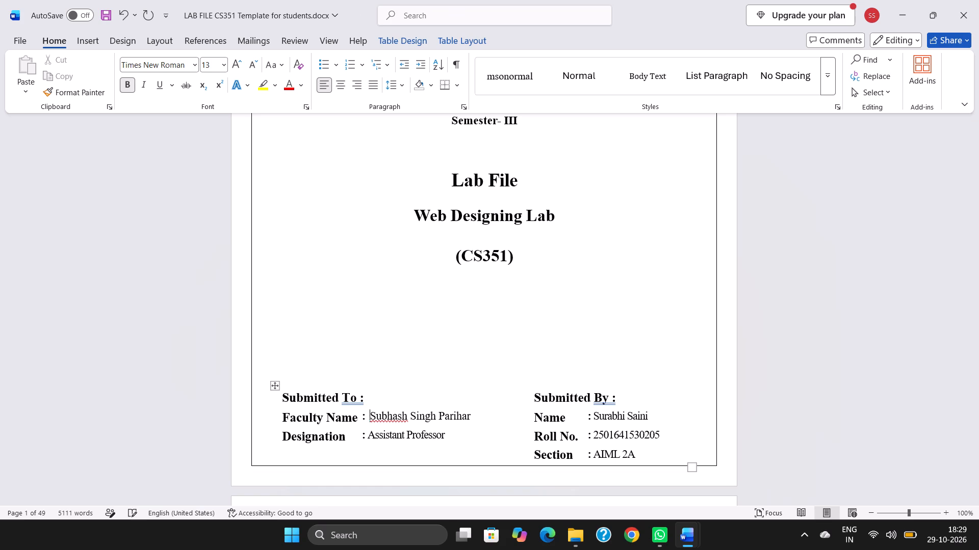
{"action": "key", "text": "Right"}
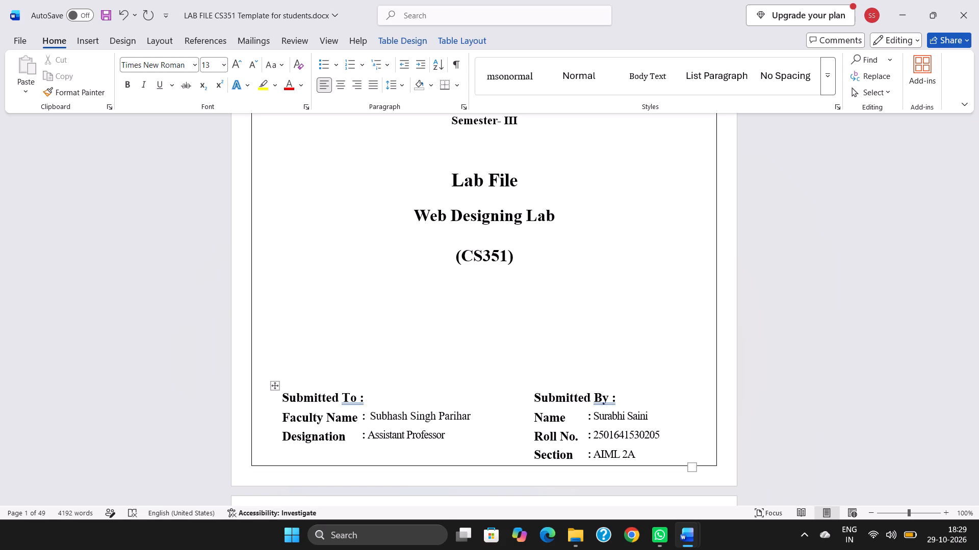
{"action": "key", "text": "BackSpace"}
{"action": "key", "text": "p"}
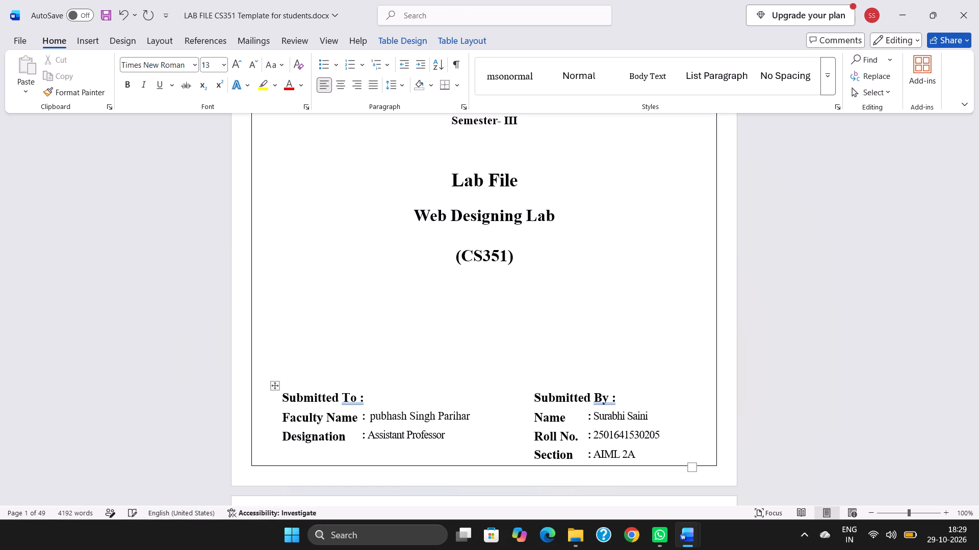
{"action": "key", "text": "BackSpace"}
{"action": "key", "text": "p"}
{"action": "type", "text": "rof"}
{"action": "key", "text": "period"}
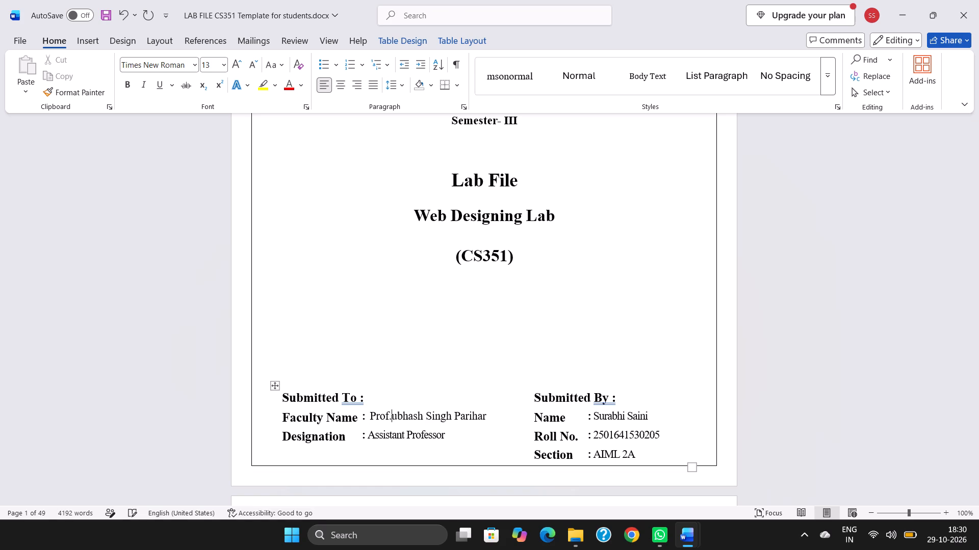
{"action": "key", "text": "s"}
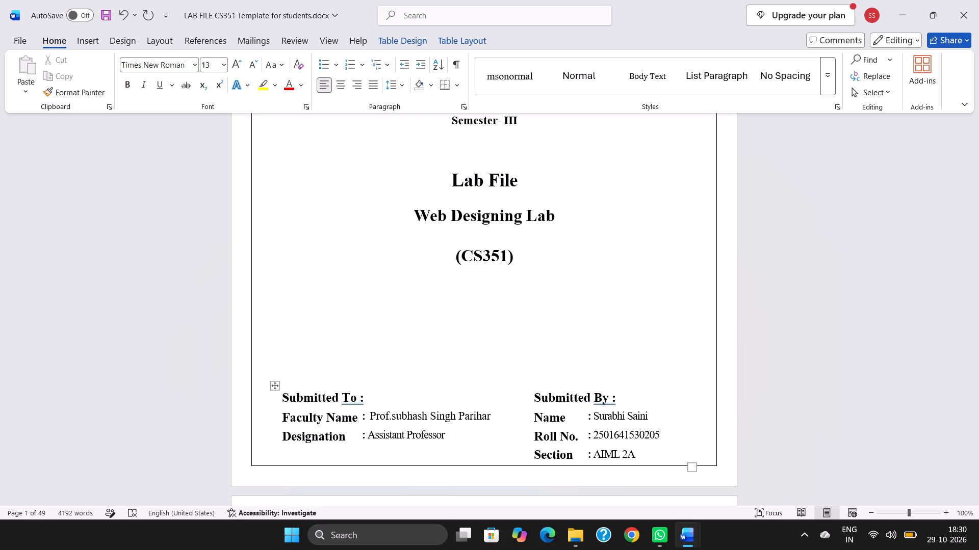
{"action": "key", "text": "BackSpace"}
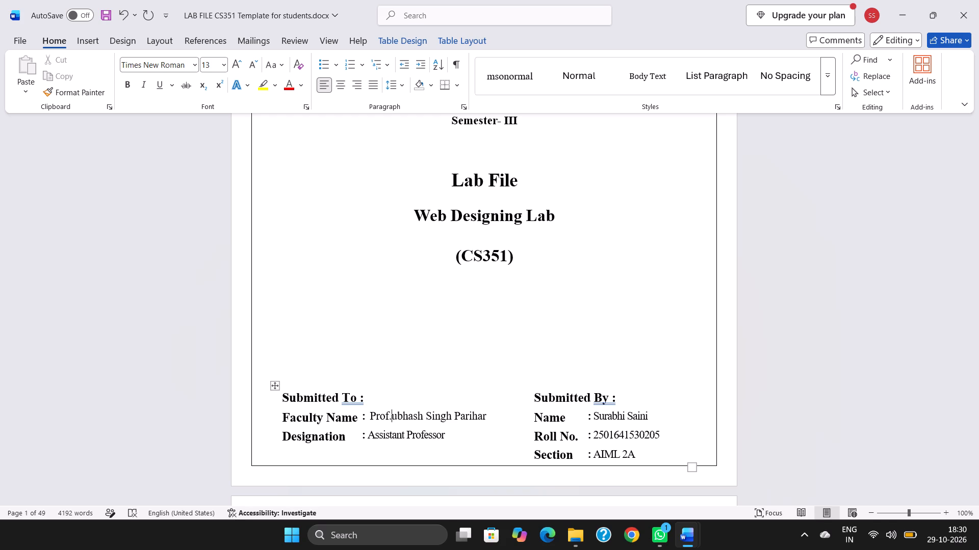
{"action": "key", "text": "shift+s"}
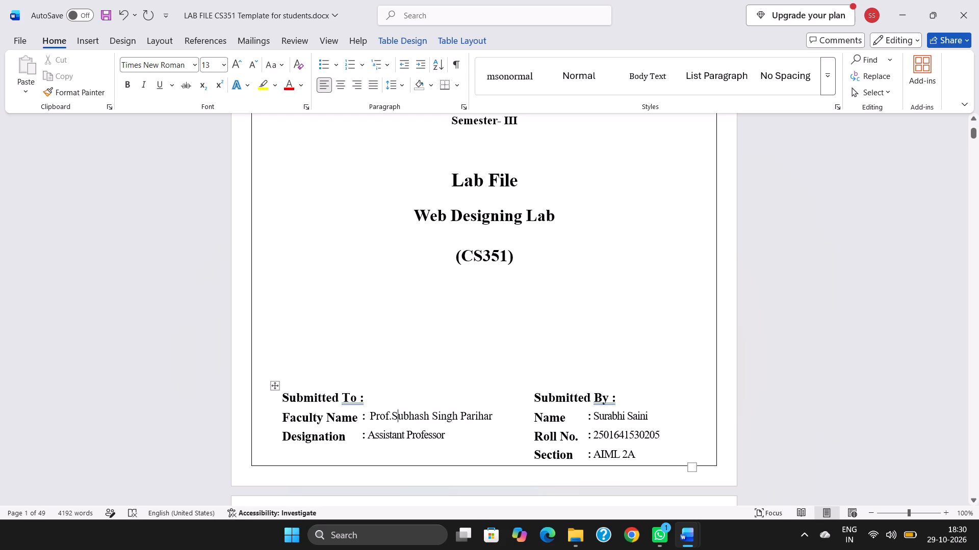
Look through the lab file's front matter, from the table of contents through the vision, mission, PSOs and course outcomes to the experiment list.
{"action": "scroll", "coordinate": [470, 431], "scroll_direction": "down", "scroll_amount": 1}
{"action": "scroll", "coordinate": [708, 328], "scroll_direction": "down", "scroll_amount": 7}
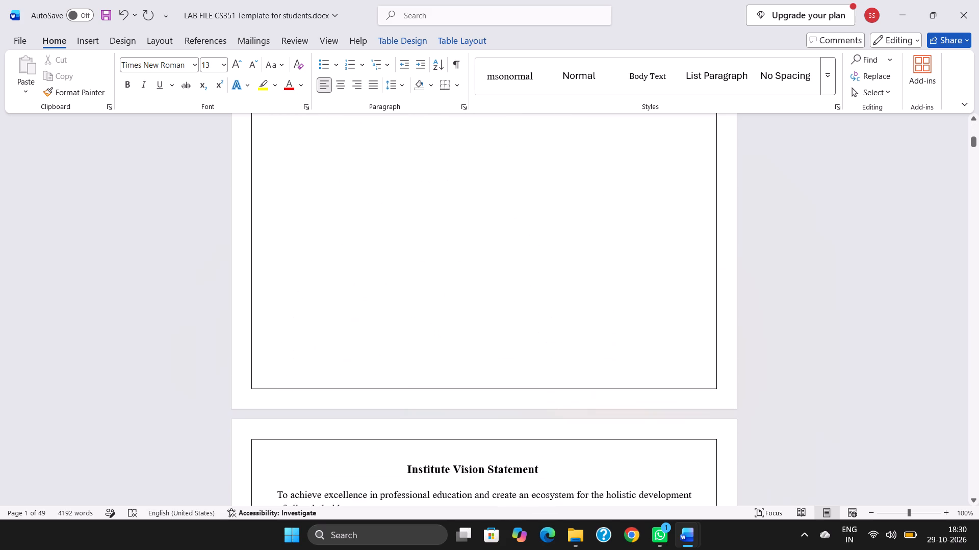
{"action": "scroll", "coordinate": [708, 328], "scroll_direction": "down", "scroll_amount": 6}
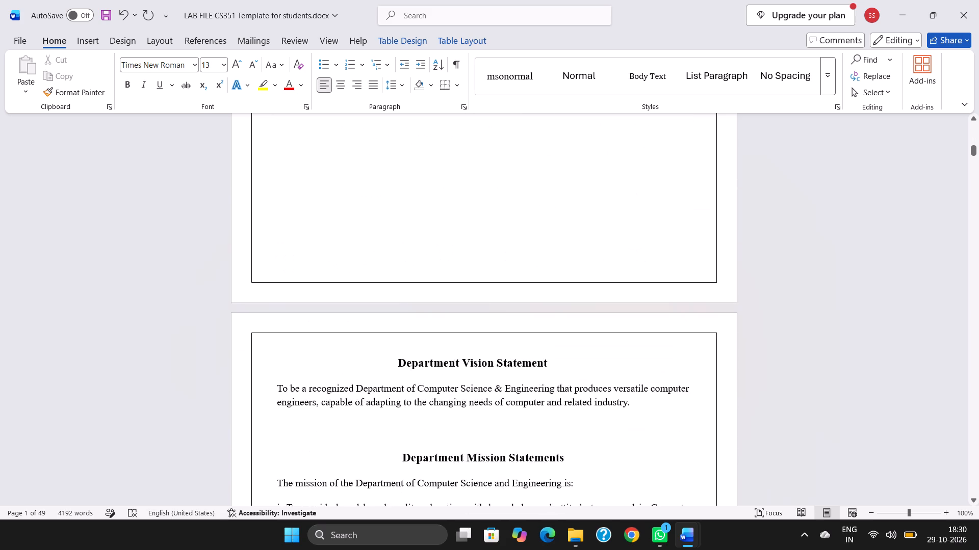
{"action": "scroll", "coordinate": [708, 328], "scroll_direction": "down", "scroll_amount": 8}
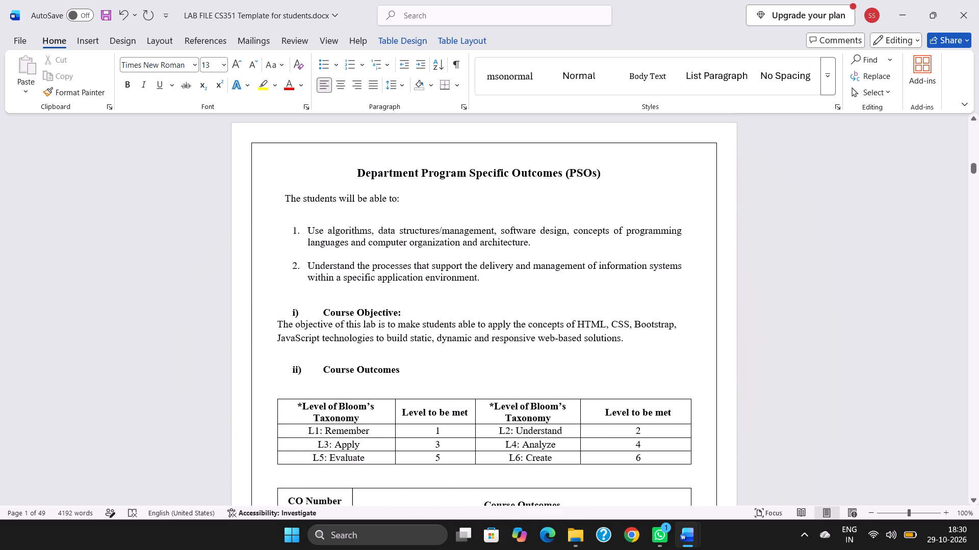
{"action": "scroll", "coordinate": [708, 328], "scroll_direction": "down", "scroll_amount": 6}
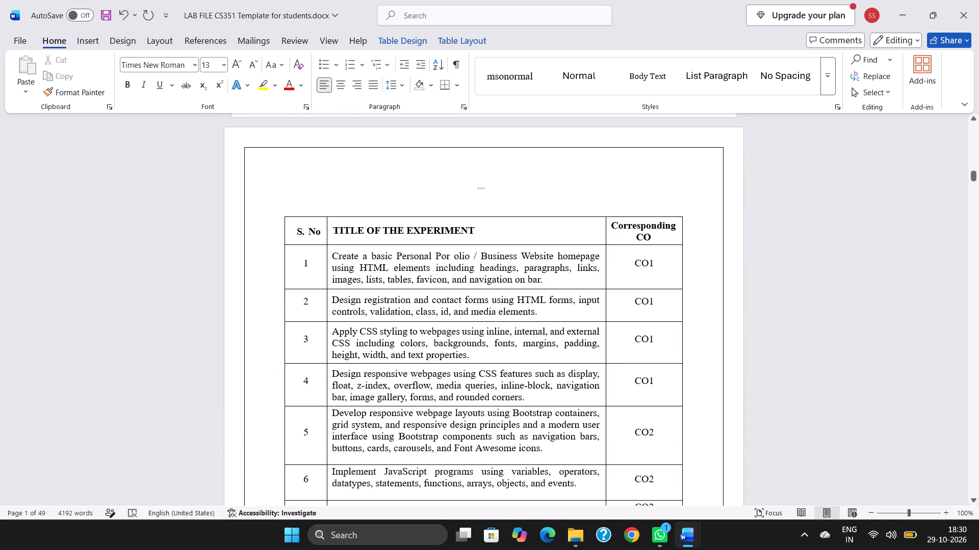
Examine the list of ten experiments with corresponding COs and the Lab Experiment index table, including the text of rows 9 and 10.
{"action": "scroll", "coordinate": [708, 328], "scroll_direction": "down", "scroll_amount": 4}
{"action": "scroll", "coordinate": [708, 328], "scroll_direction": "up", "scroll_amount": 1}
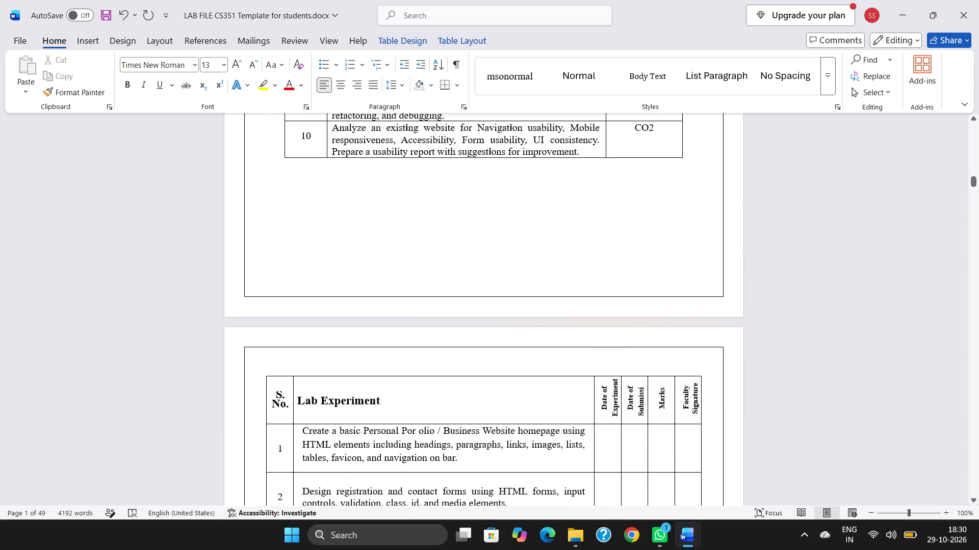
{"action": "scroll", "coordinate": [708, 328], "scroll_direction": "up", "scroll_amount": 1}
{"action": "scroll", "coordinate": [708, 328], "scroll_direction": "down", "scroll_amount": 1}
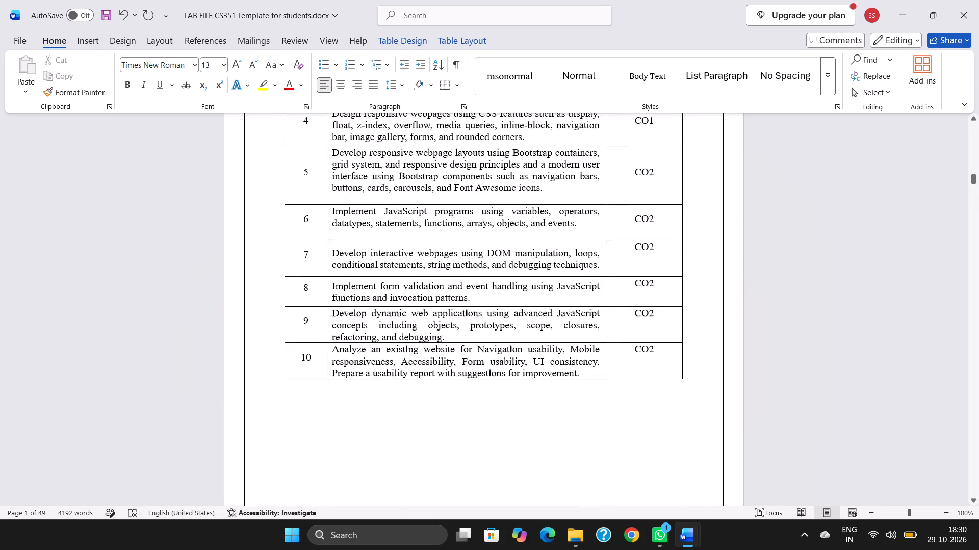
{"action": "scroll", "coordinate": [708, 328], "scroll_direction": "down", "scroll_amount": 2}
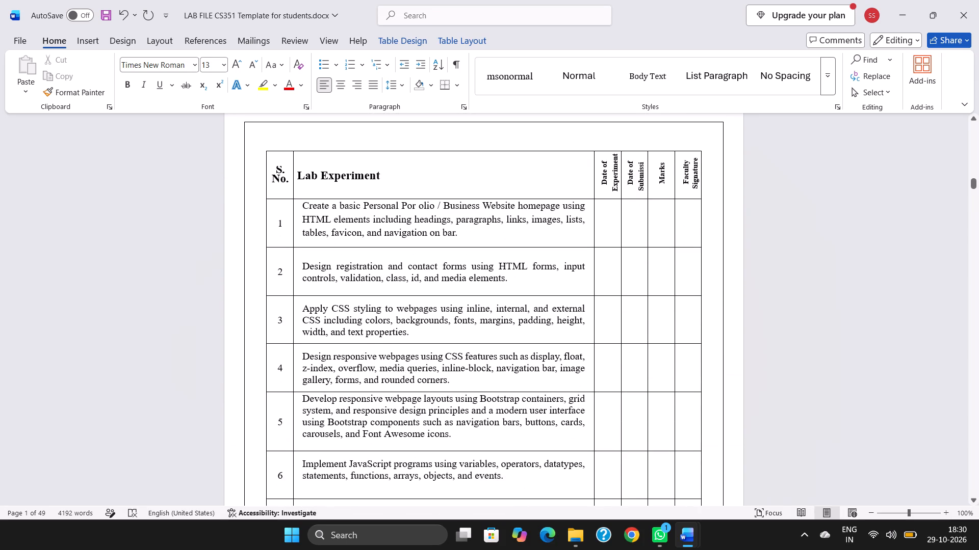
{"action": "scroll", "coordinate": [708, 328], "scroll_direction": "down", "scroll_amount": 3}
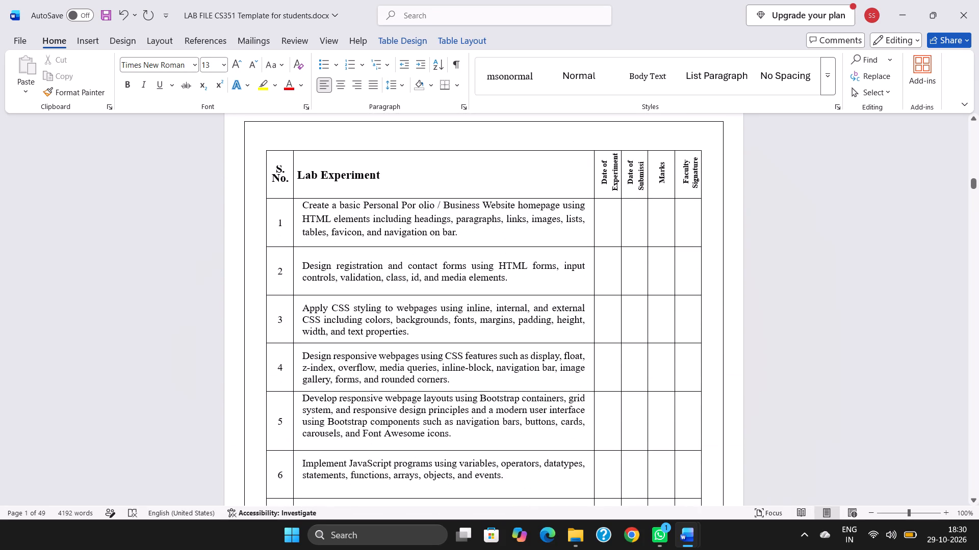
{"action": "scroll", "coordinate": [708, 328], "scroll_direction": "down", "scroll_amount": 3}
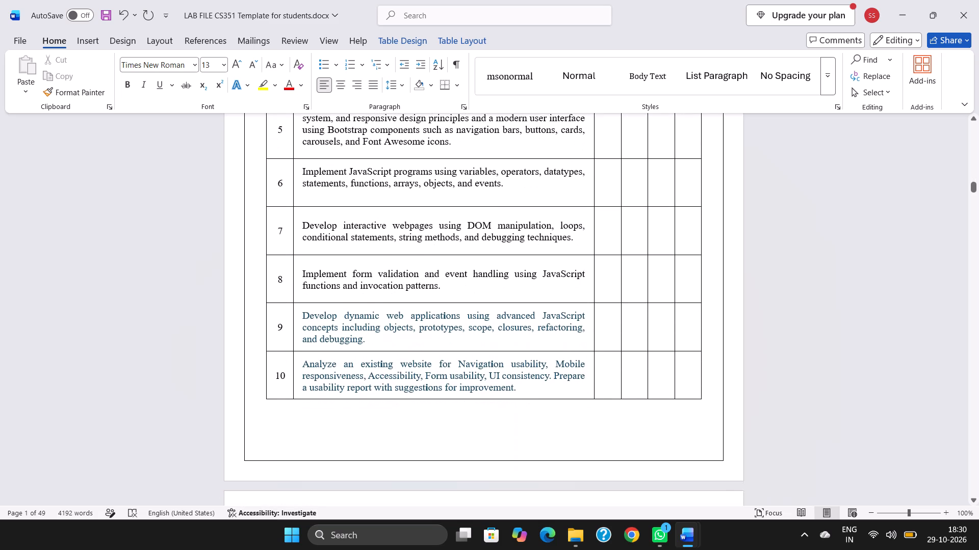
{"action": "scroll", "coordinate": [708, 328], "scroll_direction": "down", "scroll_amount": 1}
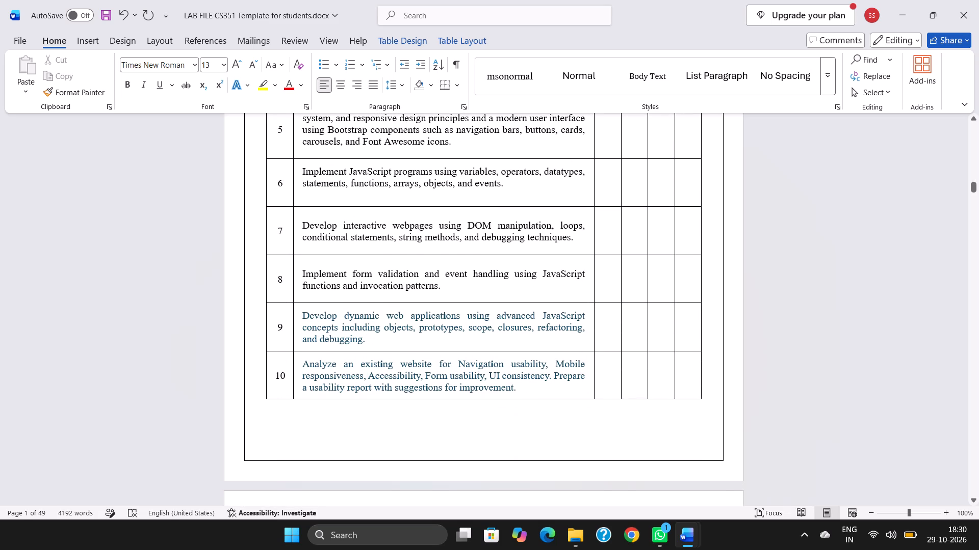
{"action": "left_click", "coordinate": [552, 326]}
{"action": "scroll", "coordinate": [552, 326], "scroll_direction": "up", "scroll_amount": 1}
{"action": "scroll", "coordinate": [557, 399], "scroll_direction": "up", "scroll_amount": 1}
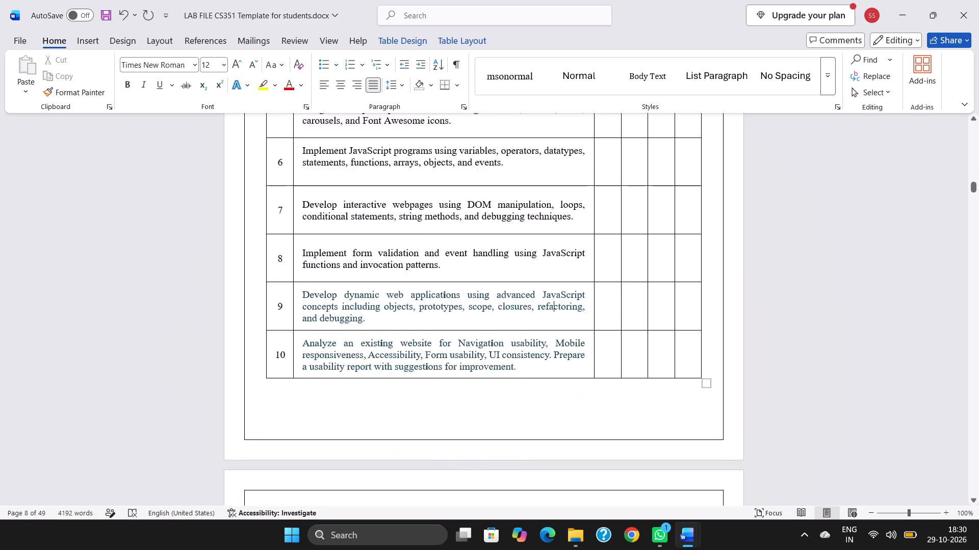
{"action": "scroll", "coordinate": [557, 399], "scroll_direction": "up", "scroll_amount": 2}
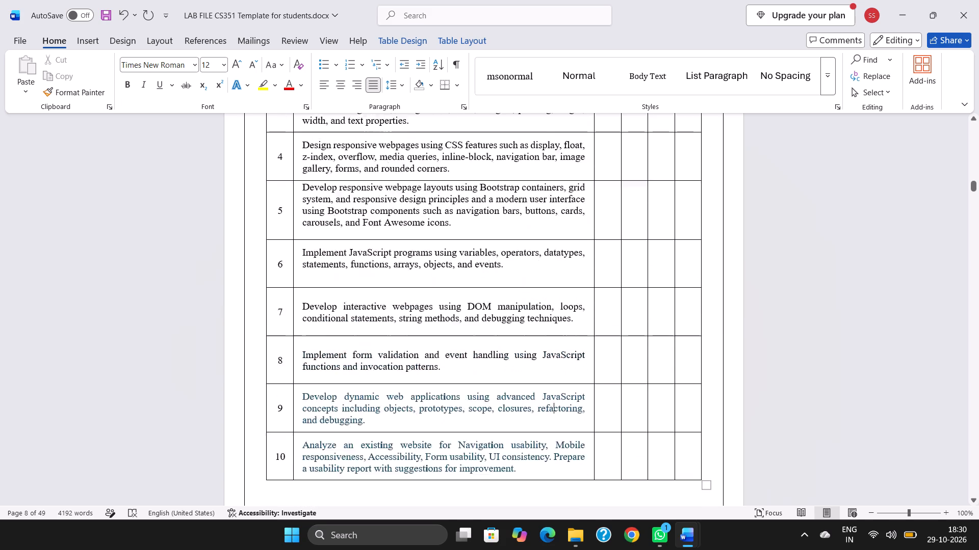
{"action": "scroll", "coordinate": [557, 399], "scroll_direction": "up", "scroll_amount": 3}
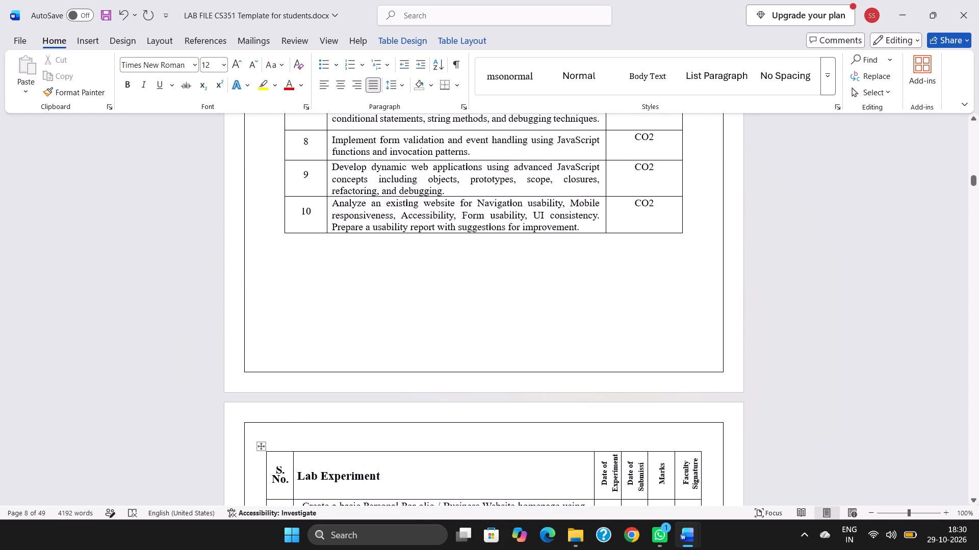
{"action": "scroll", "coordinate": [557, 399], "scroll_direction": "up", "scroll_amount": 2}
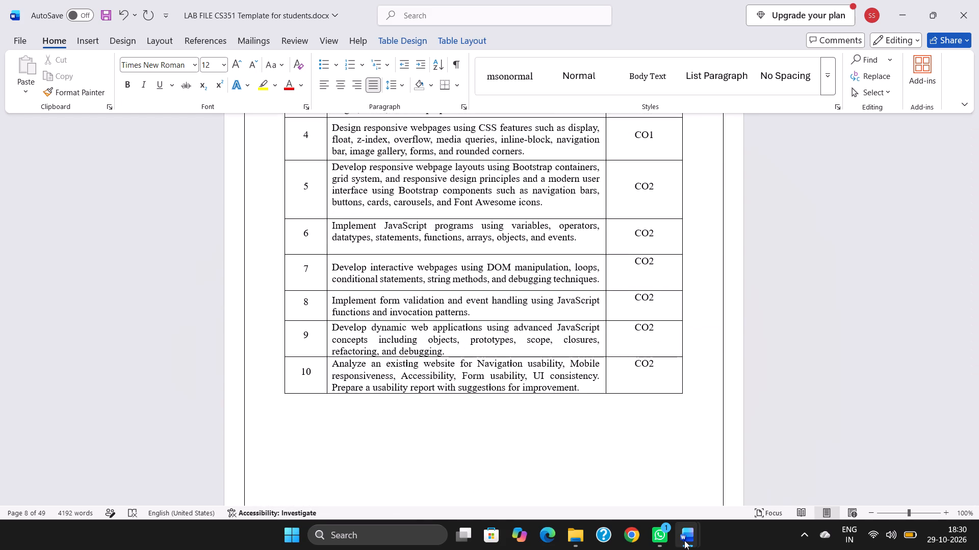
Switch to the converted surabhi.pdf document and go back to its cover page to check the faculty name and designation details.
{"action": "left_click", "coordinate": [652, 472]}
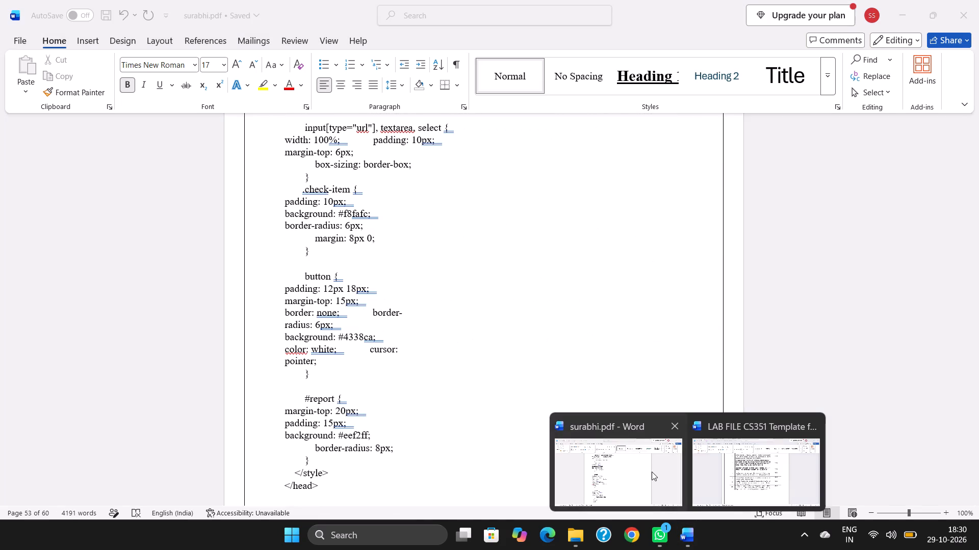
{"action": "scroll", "coordinate": [589, 210], "scroll_direction": "up", "scroll_amount": 12}
{"action": "scroll", "coordinate": [589, 210], "scroll_direction": "up", "scroll_amount": 18}
{"action": "scroll", "coordinate": [589, 210], "scroll_direction": "up", "scroll_amount": 6}
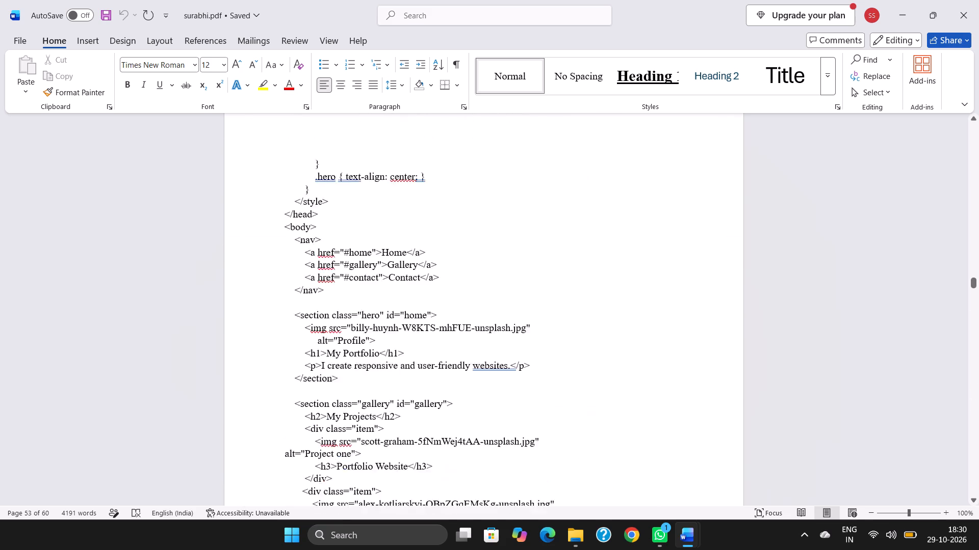
{"action": "scroll", "coordinate": [589, 210], "scroll_direction": "up", "scroll_amount": 12}
{"action": "scroll", "coordinate": [589, 210], "scroll_direction": "up", "scroll_amount": 11}
{"action": "scroll", "coordinate": [699, 355], "scroll_direction": "down", "scroll_amount": 1}
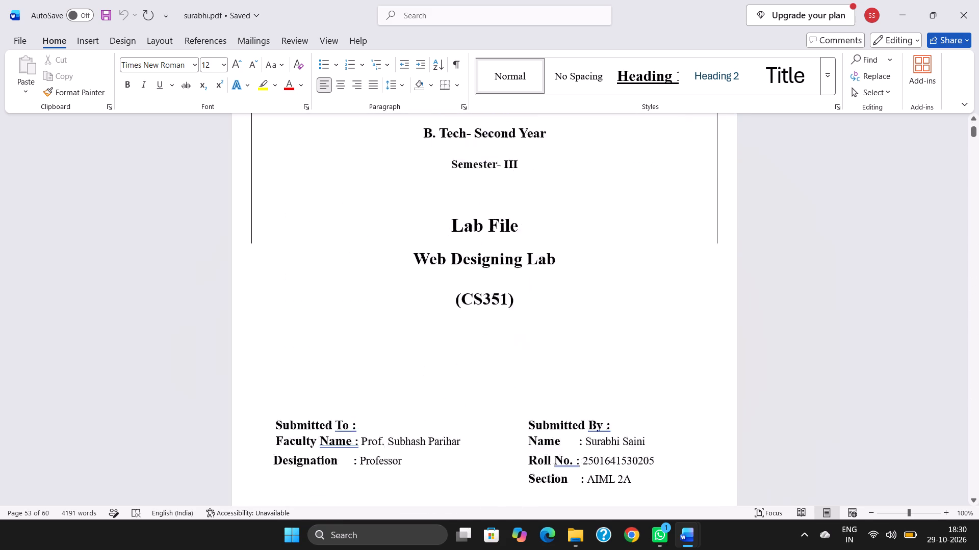
Look through the table of contents, Index page and Institute Vision Statement layout in the converted surabhi.pdf document.
{"action": "scroll", "coordinate": [699, 355], "scroll_direction": "down", "scroll_amount": 8}
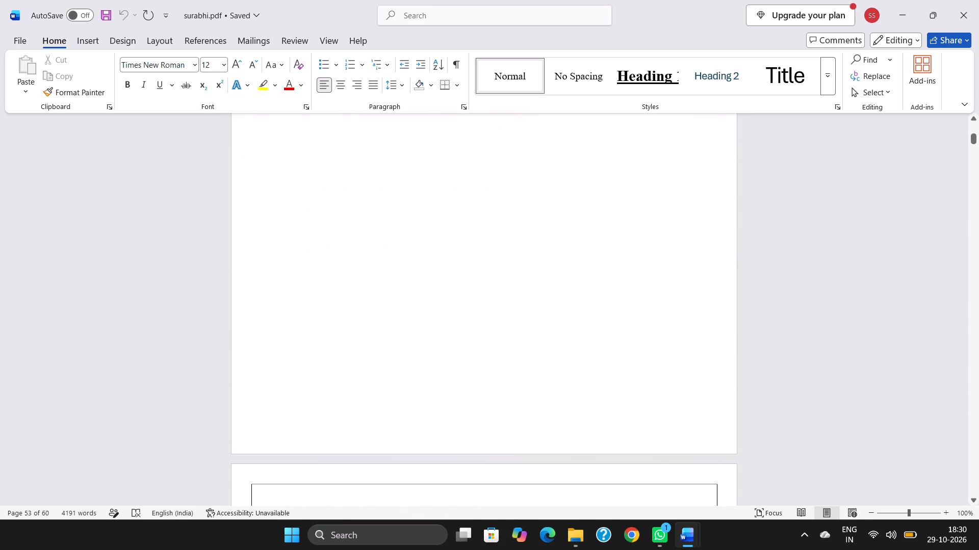
{"action": "scroll", "coordinate": [699, 355], "scroll_direction": "up", "scroll_amount": 2}
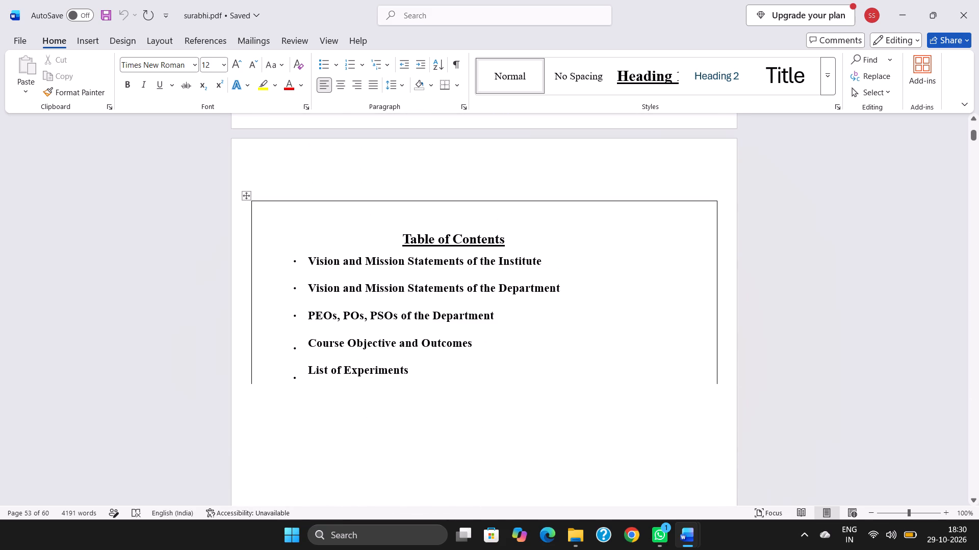
{"action": "scroll", "coordinate": [584, 338], "scroll_direction": "down", "scroll_amount": 4}
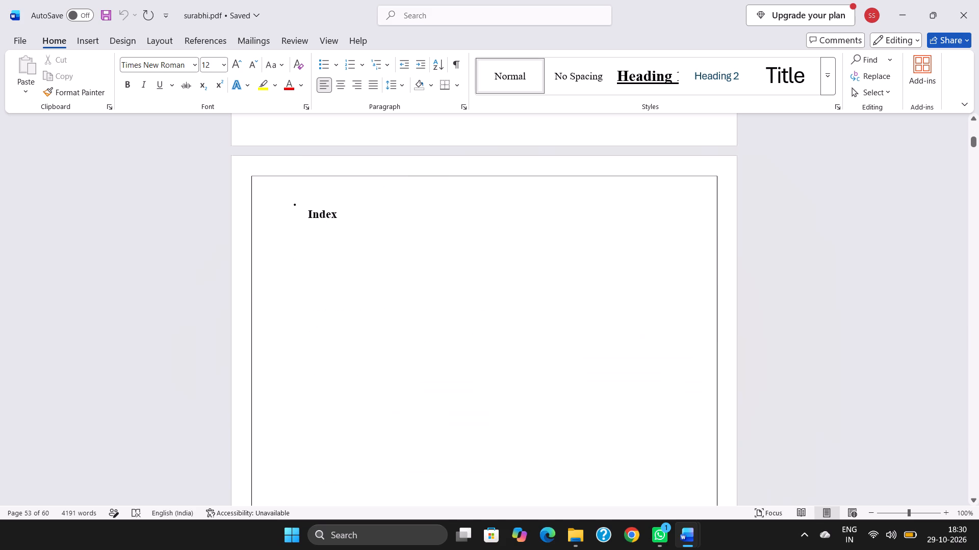
{"action": "scroll", "coordinate": [584, 338], "scroll_direction": "down", "scroll_amount": 6}
{"action": "scroll", "coordinate": [584, 338], "scroll_direction": "up", "scroll_amount": 1}
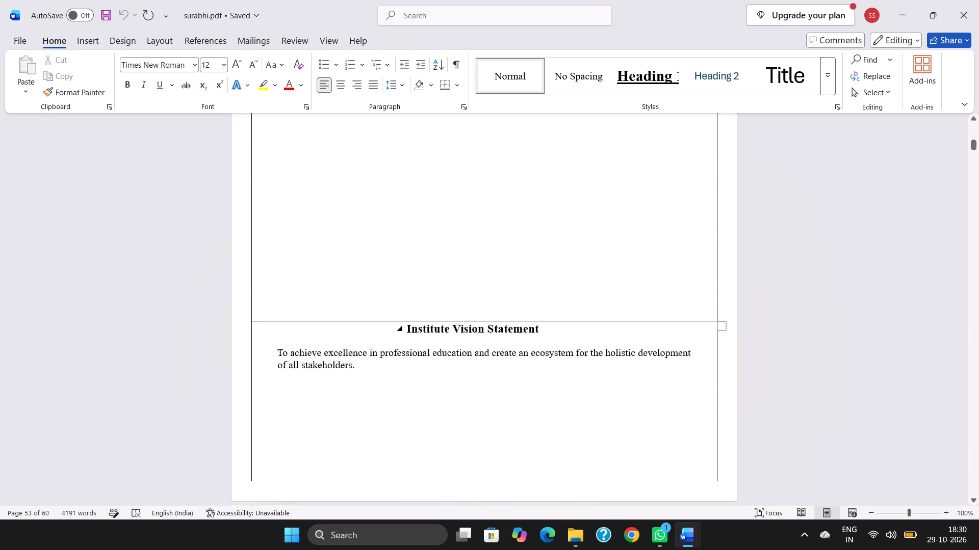
{"action": "scroll", "coordinate": [584, 338], "scroll_direction": "up", "scroll_amount": 3}
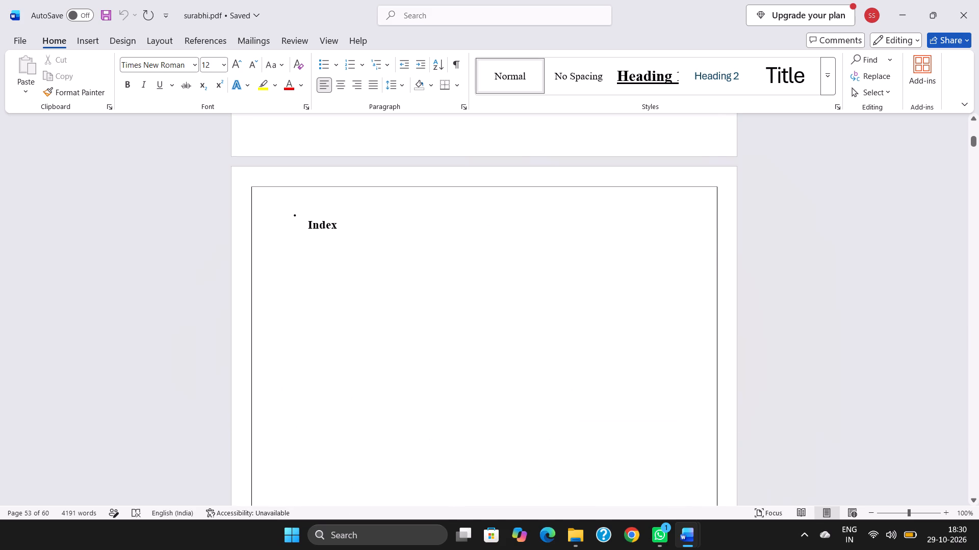
{"action": "scroll", "coordinate": [584, 338], "scroll_direction": "up", "scroll_amount": 1}
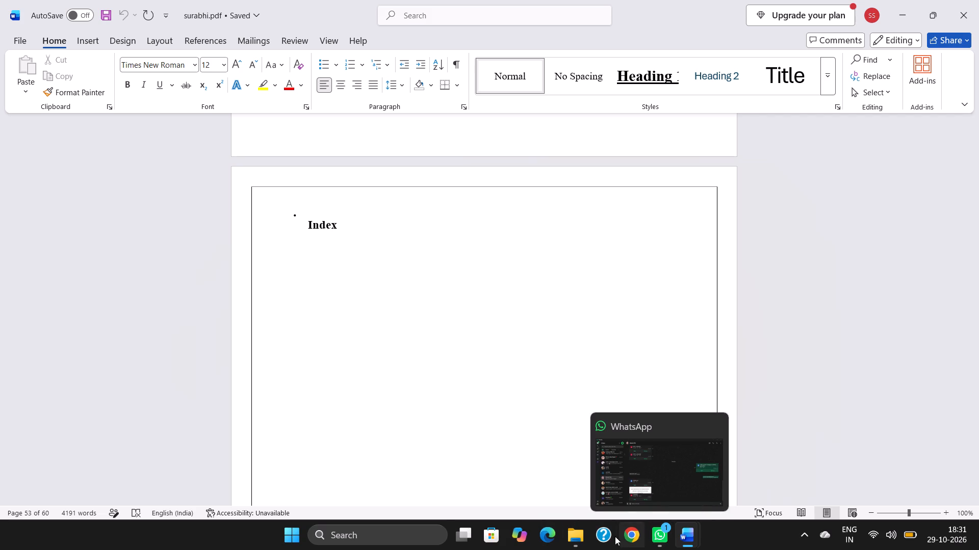
Switch to the lab file template and review the experiment list, the Lab Experiment index table and the Experiment 01 code pages.
{"action": "left_click", "coordinate": [734, 465]}
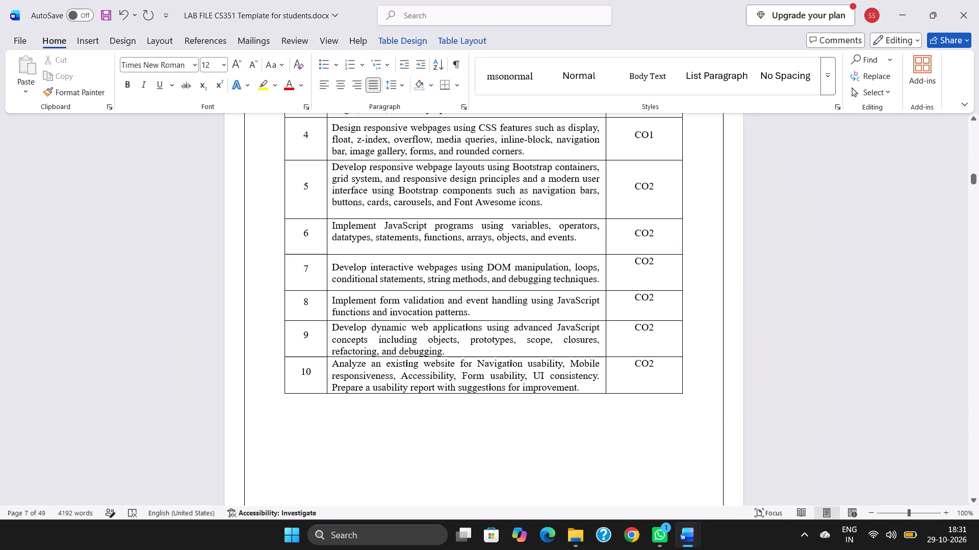
{"action": "scroll", "coordinate": [523, 269], "scroll_direction": "up", "scroll_amount": 4}
{"action": "scroll", "coordinate": [523, 269], "scroll_direction": "down", "scroll_amount": 1}
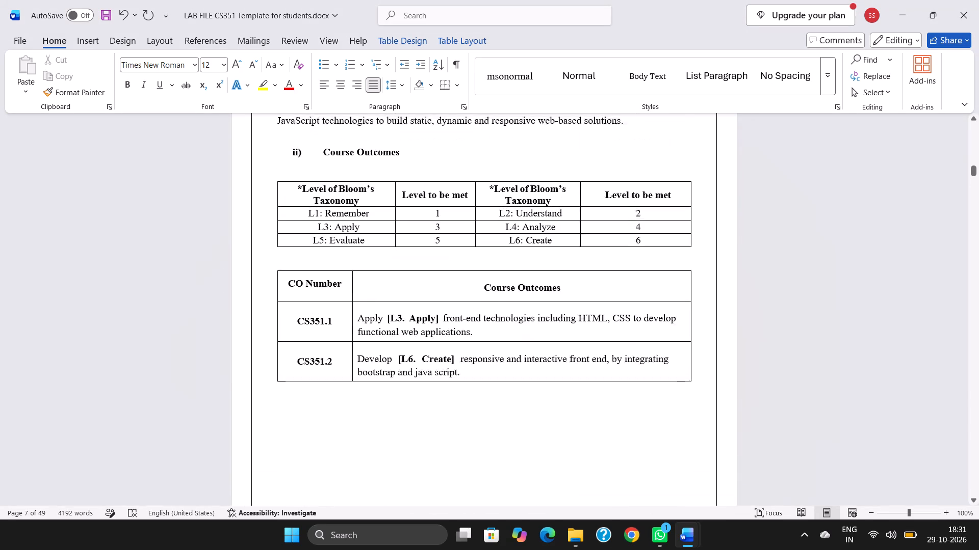
{"action": "scroll", "coordinate": [523, 269], "scroll_direction": "down", "scroll_amount": 4}
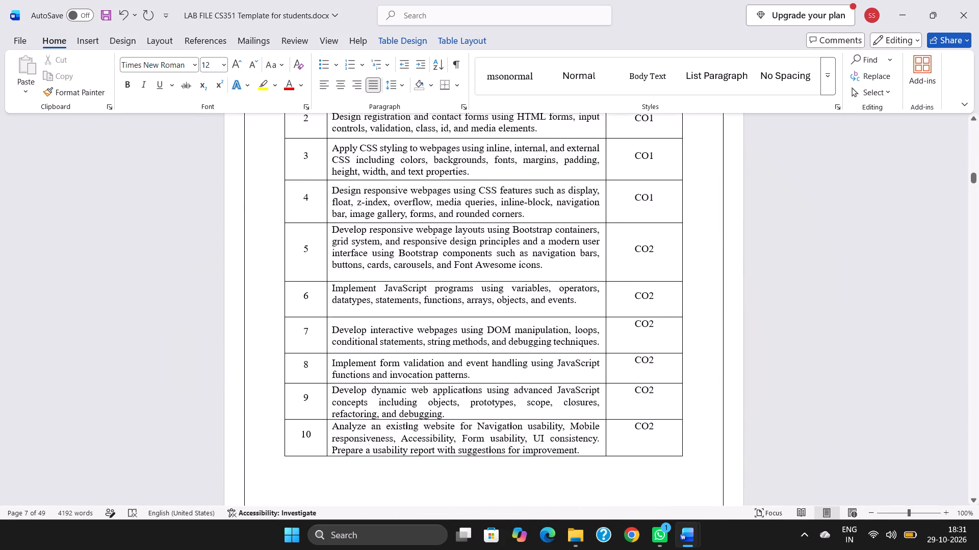
{"action": "scroll", "coordinate": [523, 269], "scroll_direction": "down", "scroll_amount": 3}
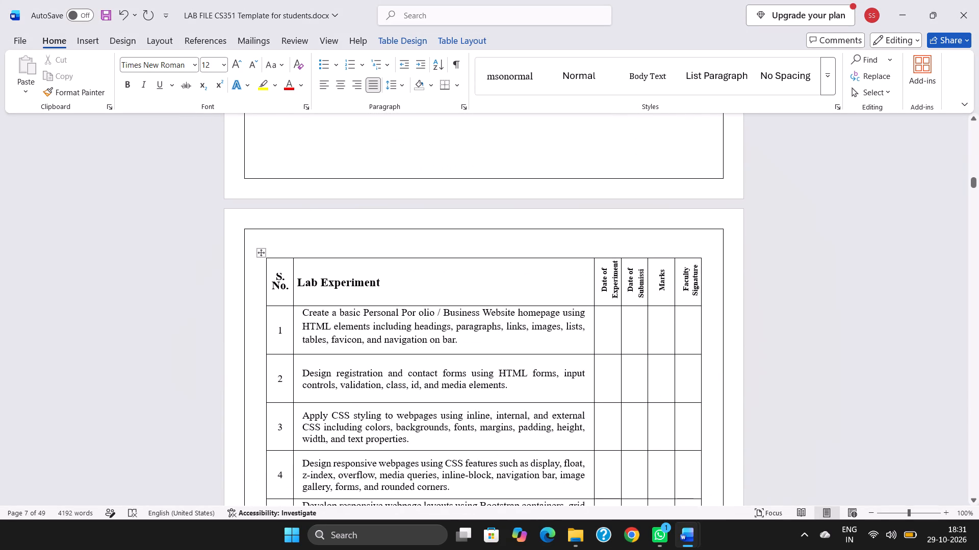
{"action": "scroll", "coordinate": [523, 269], "scroll_direction": "down", "scroll_amount": 7}
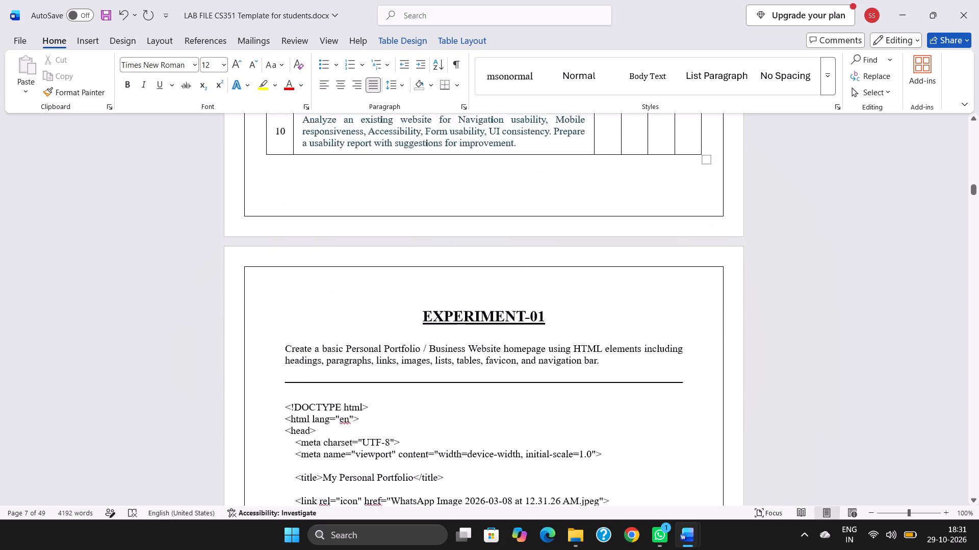
{"action": "scroll", "coordinate": [523, 269], "scroll_direction": "down", "scroll_amount": 1}
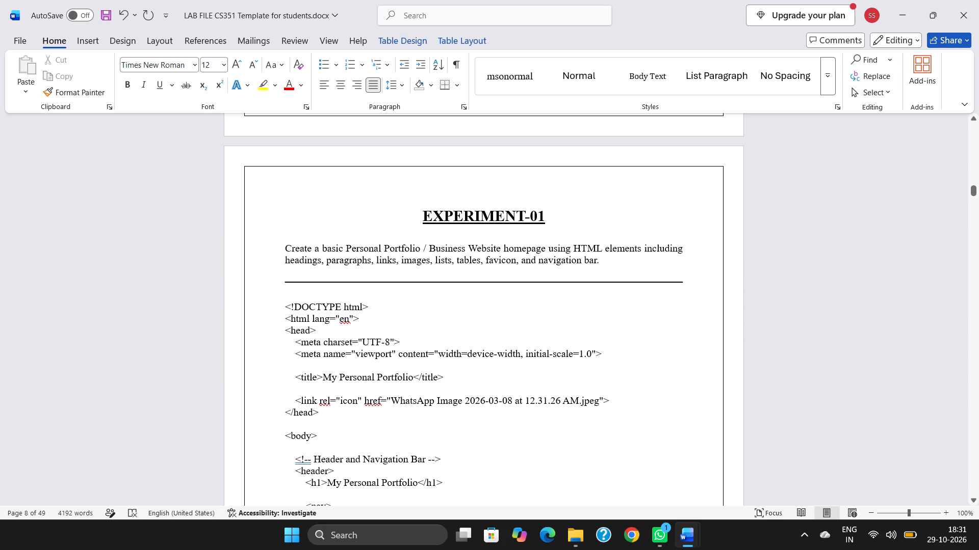
{"action": "scroll", "coordinate": [551, 322], "scroll_direction": "down", "scroll_amount": 5}
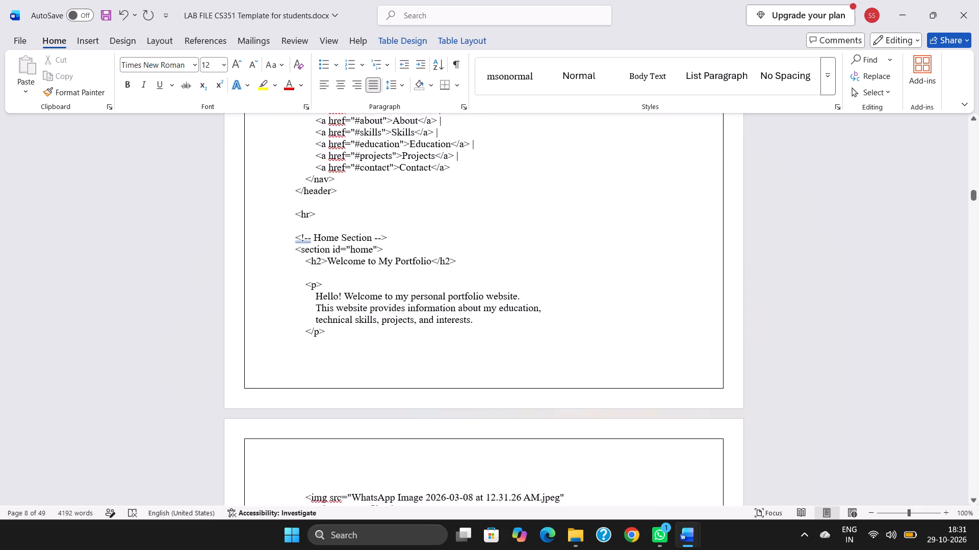
{"action": "scroll", "coordinate": [551, 322], "scroll_direction": "down", "scroll_amount": 2}
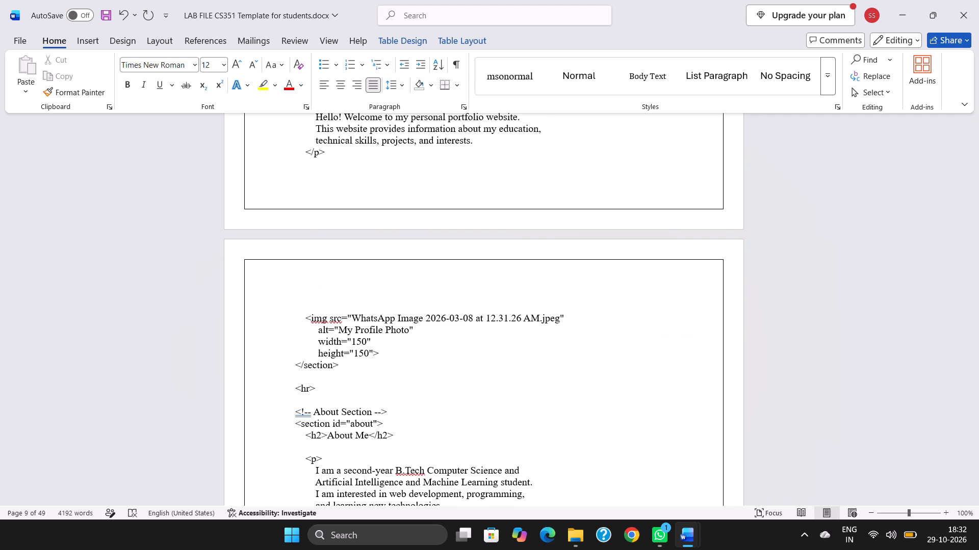
{"action": "scroll", "coordinate": [551, 322], "scroll_direction": "up", "scroll_amount": 1}
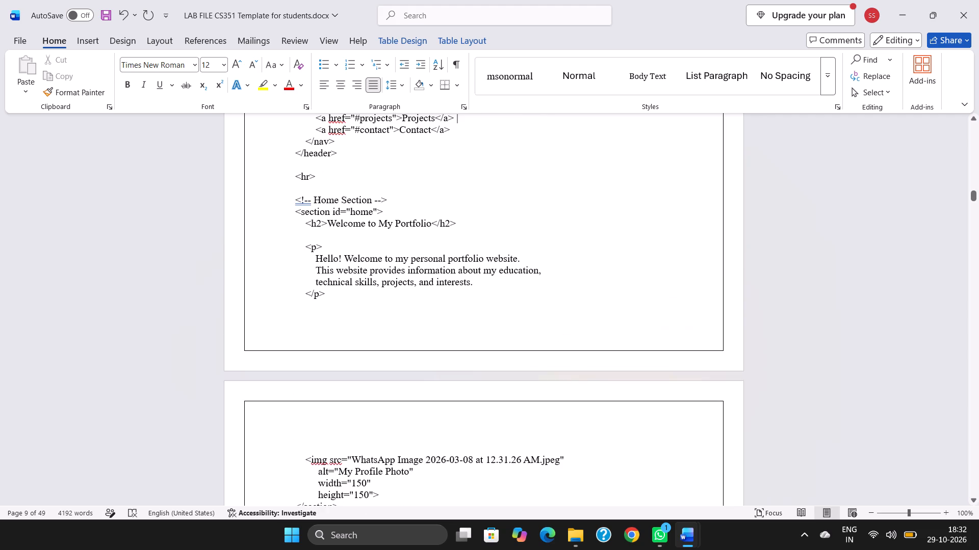
{"action": "scroll", "coordinate": [551, 322], "scroll_direction": "up", "scroll_amount": 1}
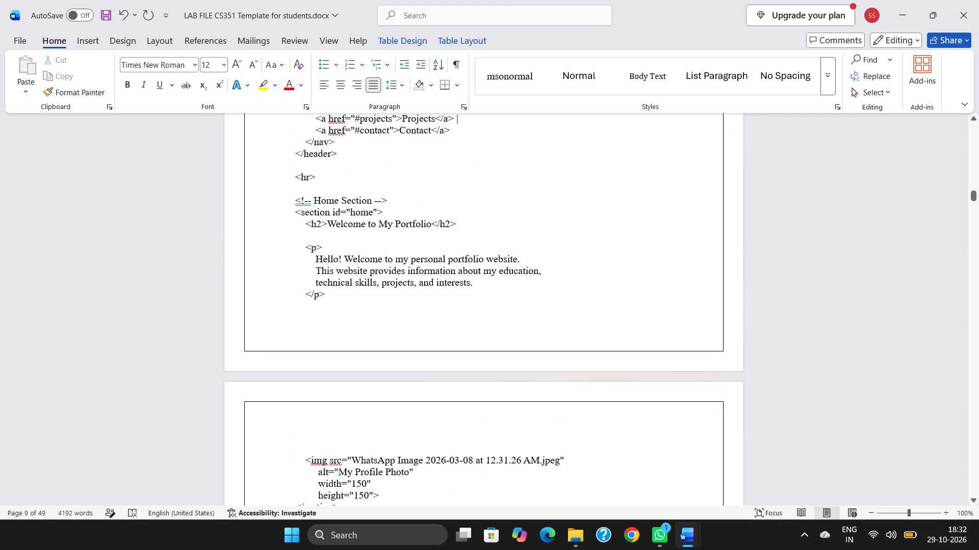
Remove the underline from the EXPERIMENT-01 heading.
{"action": "scroll", "coordinate": [551, 322], "scroll_direction": "up", "scroll_amount": 5}
{"action": "scroll", "coordinate": [551, 322], "scroll_direction": "right", "scroll_amount": 1}
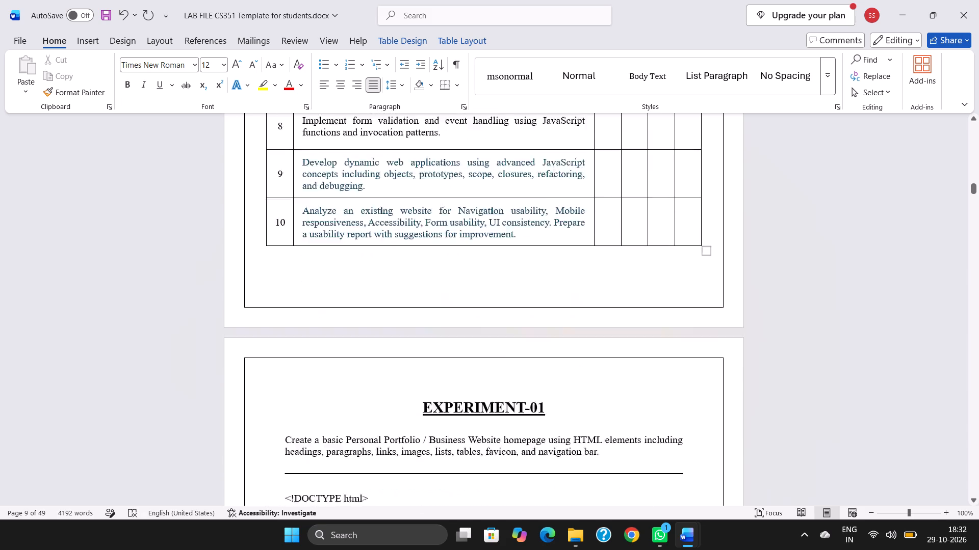
{"action": "scroll", "coordinate": [551, 322], "scroll_direction": "right", "scroll_amount": 1}
{"action": "left_click", "coordinate": [552, 289]}
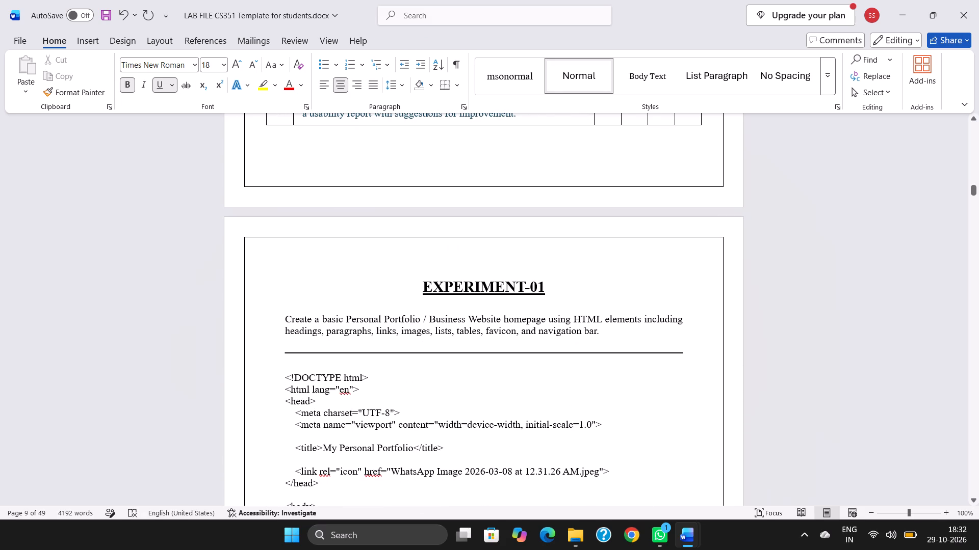
{"action": "left_click_drag", "start_coordinate": [419, 288], "coordinate": [551, 291]}
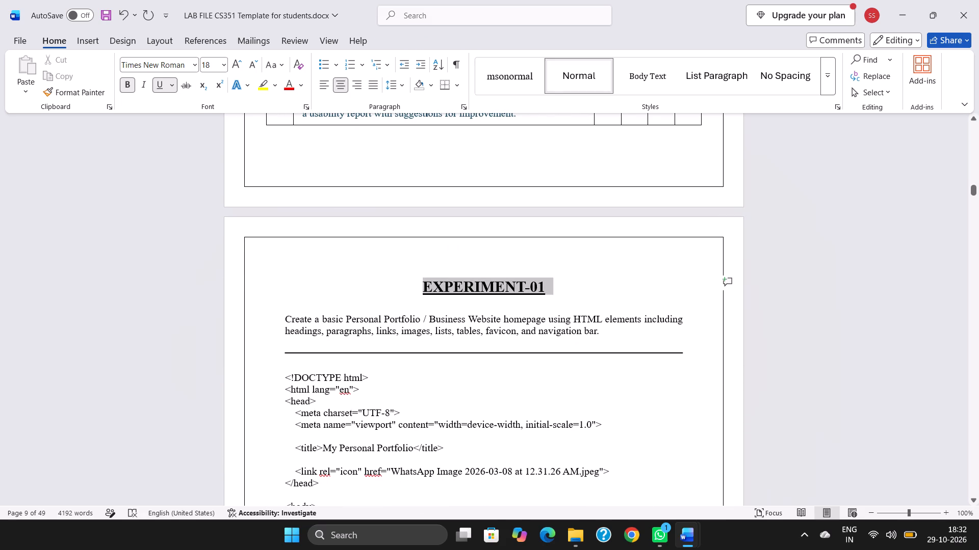
{"action": "left_click_drag", "start_coordinate": [551, 291], "coordinate": [551, 291]}
{"action": "left_click", "coordinate": [158, 86]}
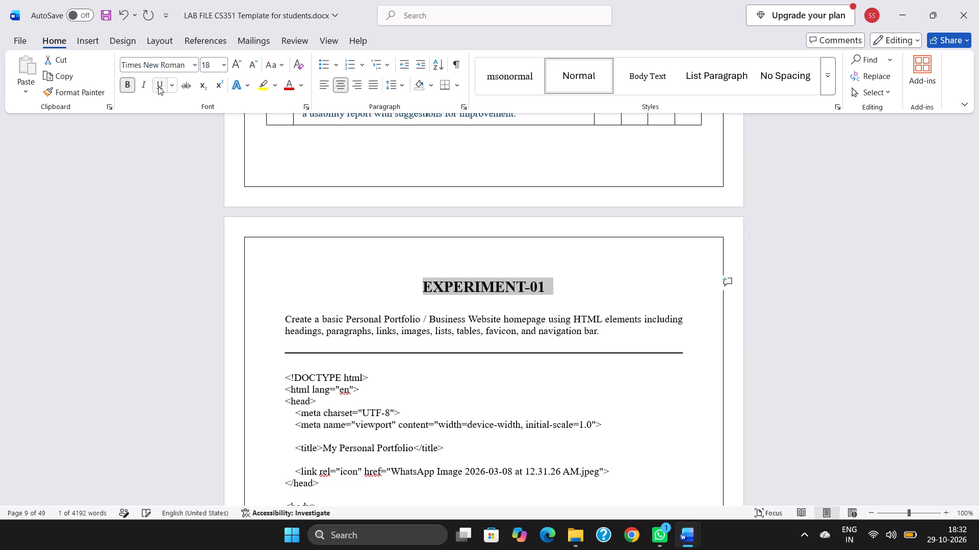
Justify the empty line between the EXPERIMENT-01 heading and its description.
{"action": "left_click", "coordinate": [293, 307]}
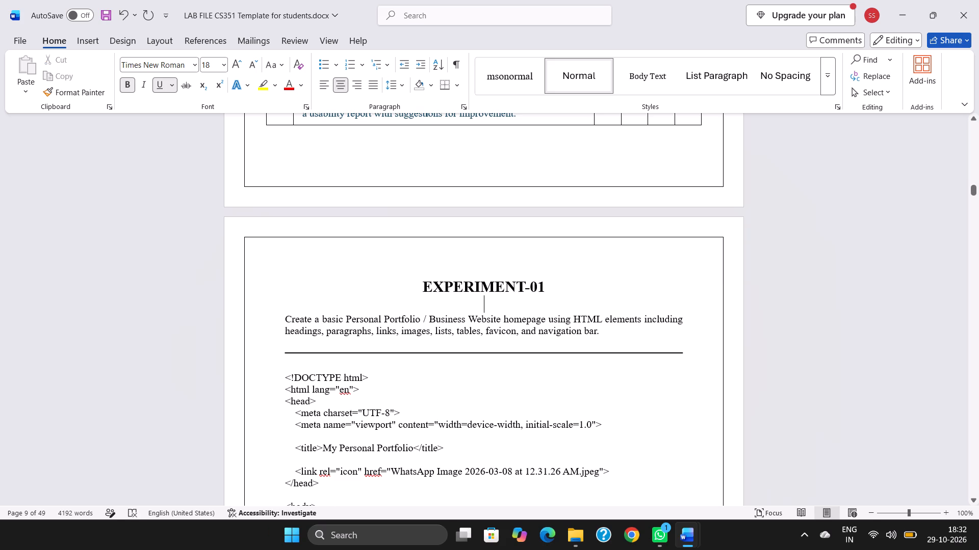
{"action": "left_click_drag", "start_coordinate": [280, 316], "coordinate": [485, 338]}
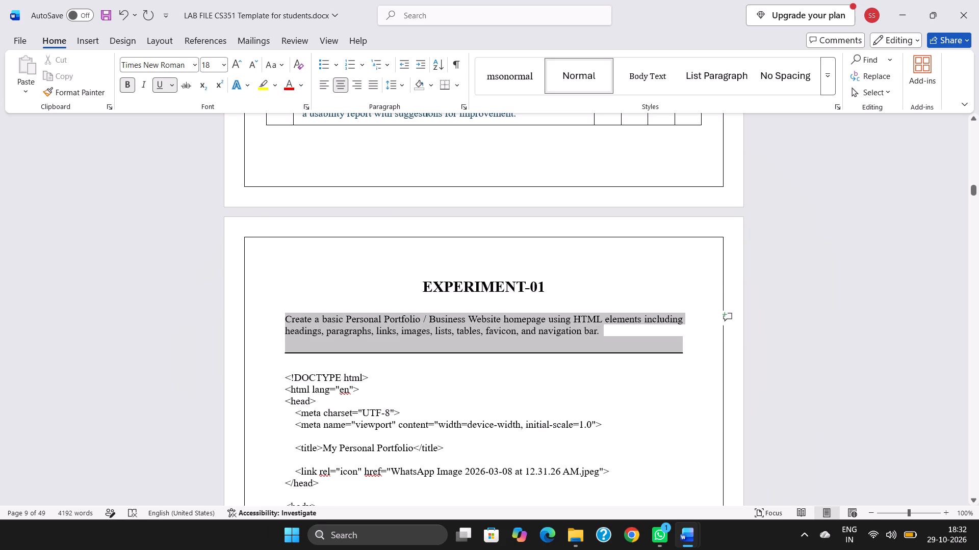
{"action": "left_click_drag", "start_coordinate": [485, 338], "coordinate": [529, 335]}
{"action": "left_click", "coordinate": [395, 270]}
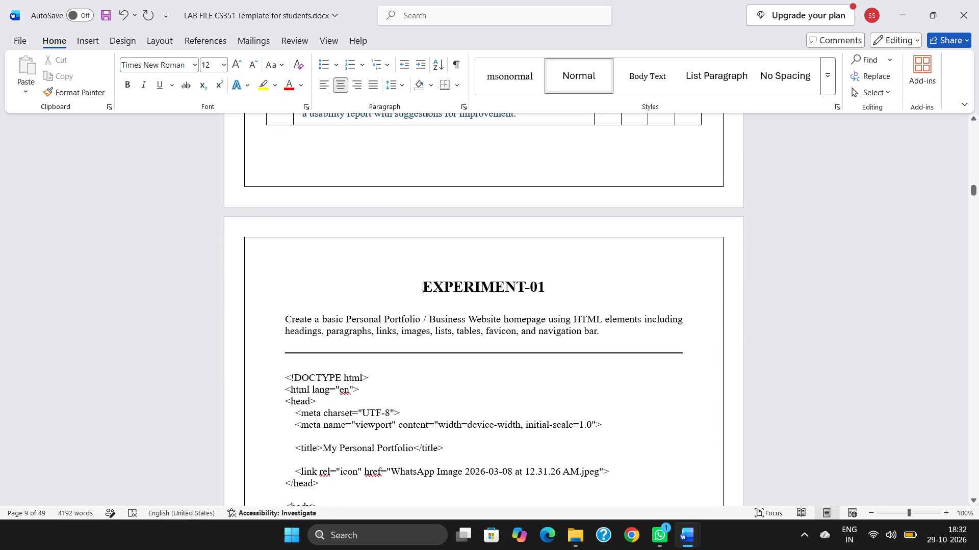
{"action": "left_click", "coordinate": [283, 314]}
{"action": "left_click", "coordinate": [291, 313]}
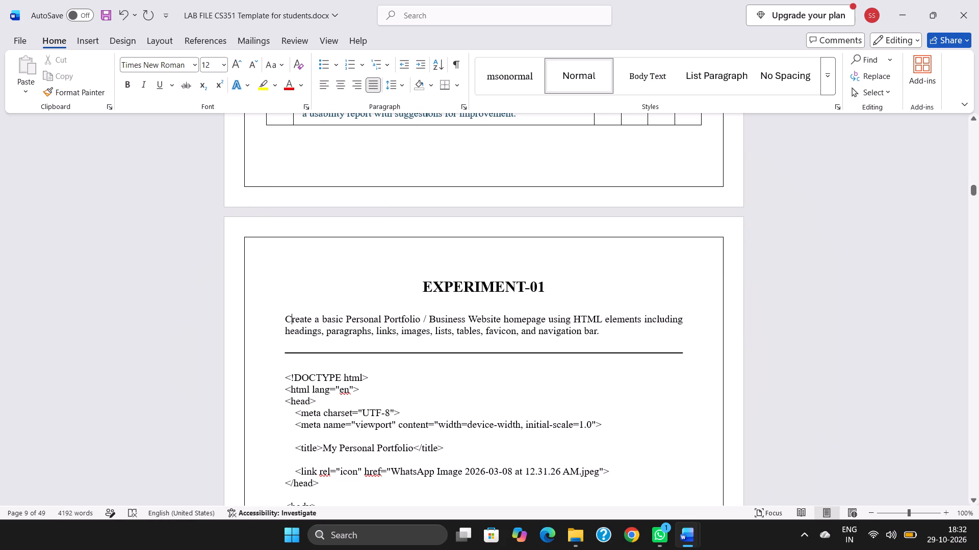
{"action": "left_click", "coordinate": [291, 311]}
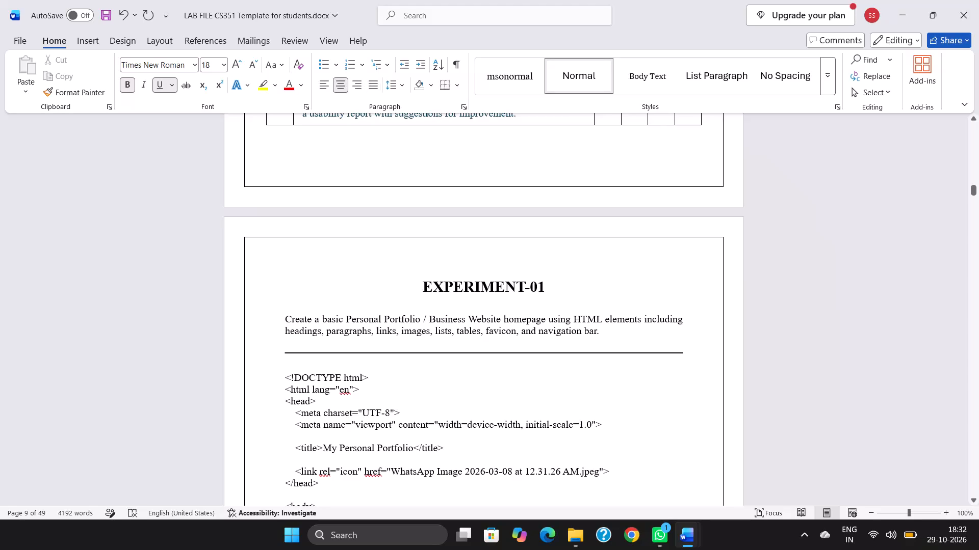
{"action": "left_click", "coordinate": [373, 85]}
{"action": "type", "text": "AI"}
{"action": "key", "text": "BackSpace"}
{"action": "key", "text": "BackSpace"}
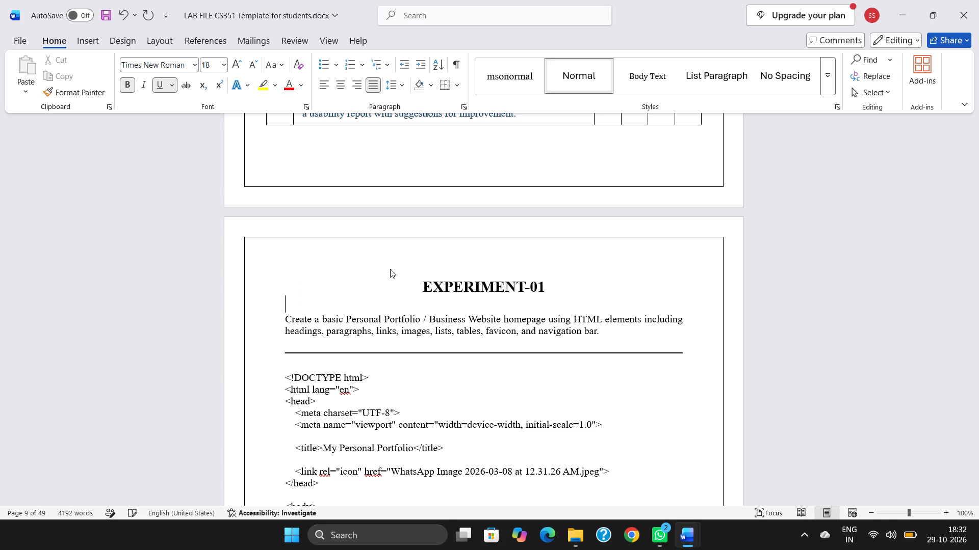
Format the empty line below the EXPERIMENT-01 heading as 16 pt bold without underline.
{"action": "left_click", "coordinate": [159, 89]}
{"action": "left_click", "coordinate": [126, 84]}
{"action": "left_click", "coordinate": [224, 67]}
{"action": "left_click", "coordinate": [213, 169]}
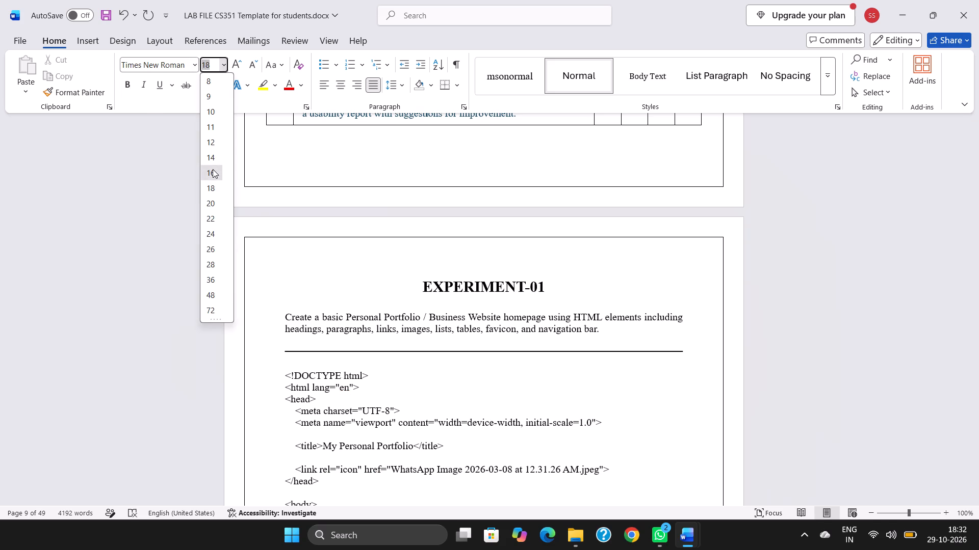
{"action": "left_click", "coordinate": [125, 84]}
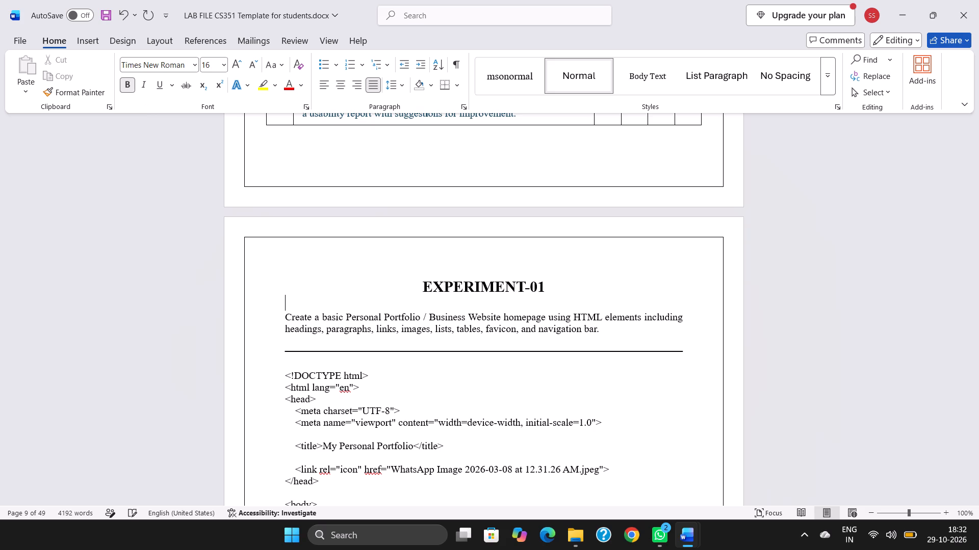
Enter the label "AIM:" on the empty line below the EXPERIMENT-01 heading.
{"action": "key", "text": "a"}
{"action": "type", "text": "IM"}
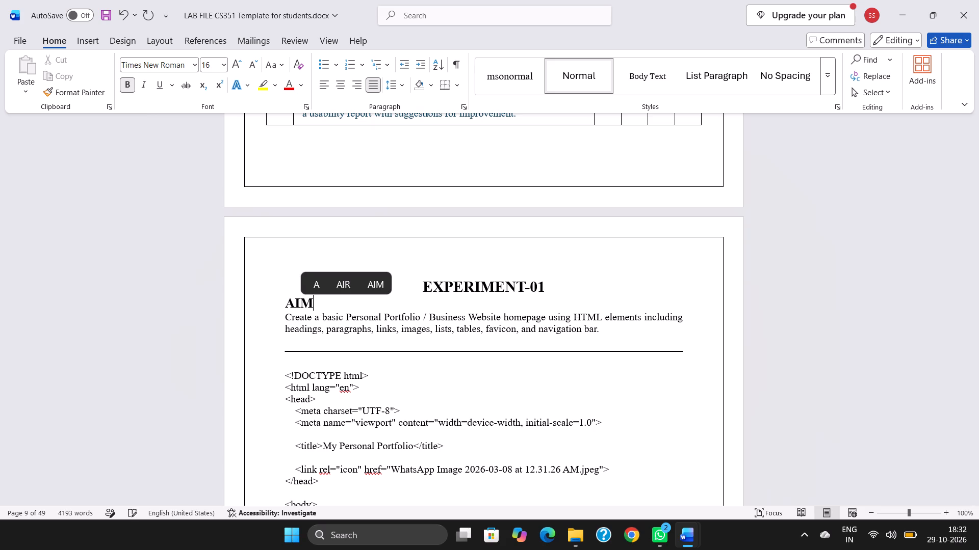
{"action": "key", "text": "BackSpace"}
{"action": "key", "text": "BackSpace"}
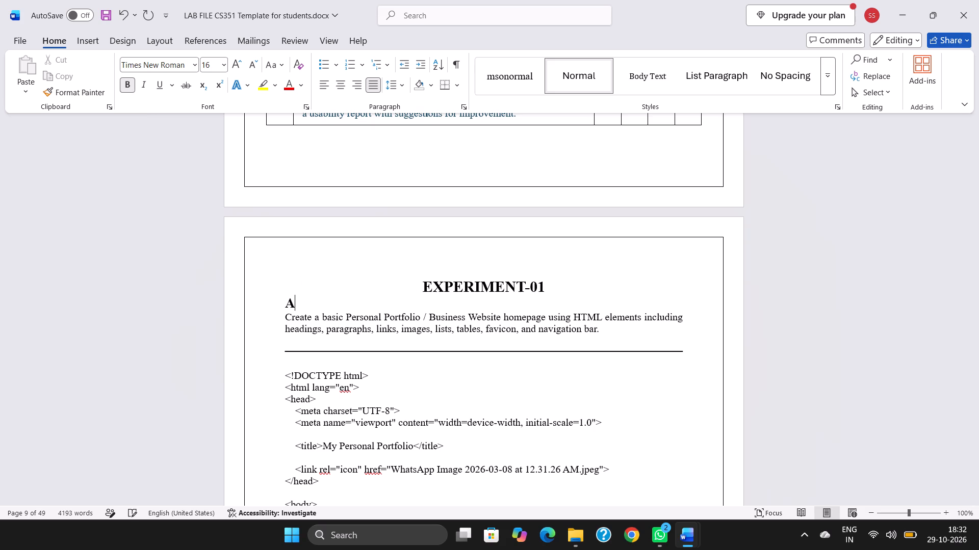
{"action": "type", "text": "im"}
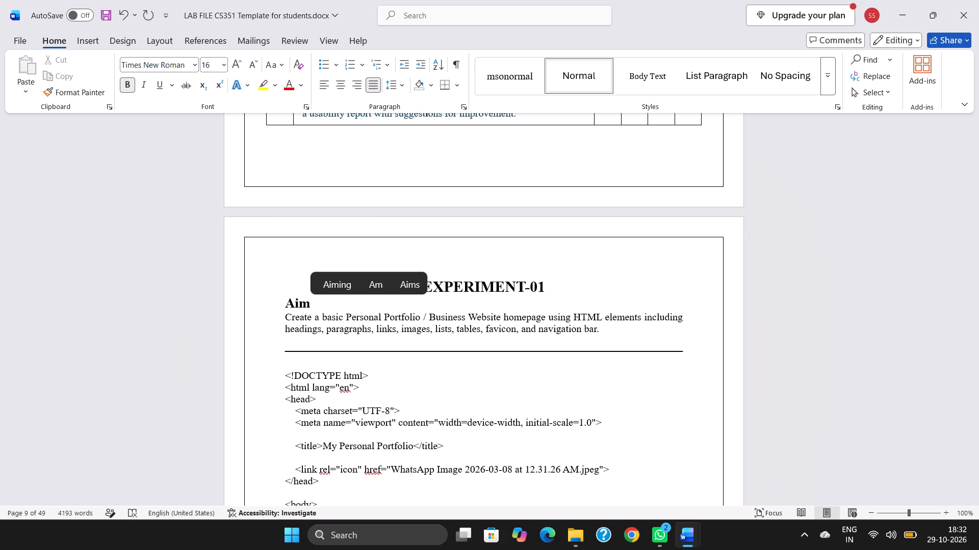
{"action": "key", "text": "BackSpace"}
{"action": "key", "text": "BackSpace"}
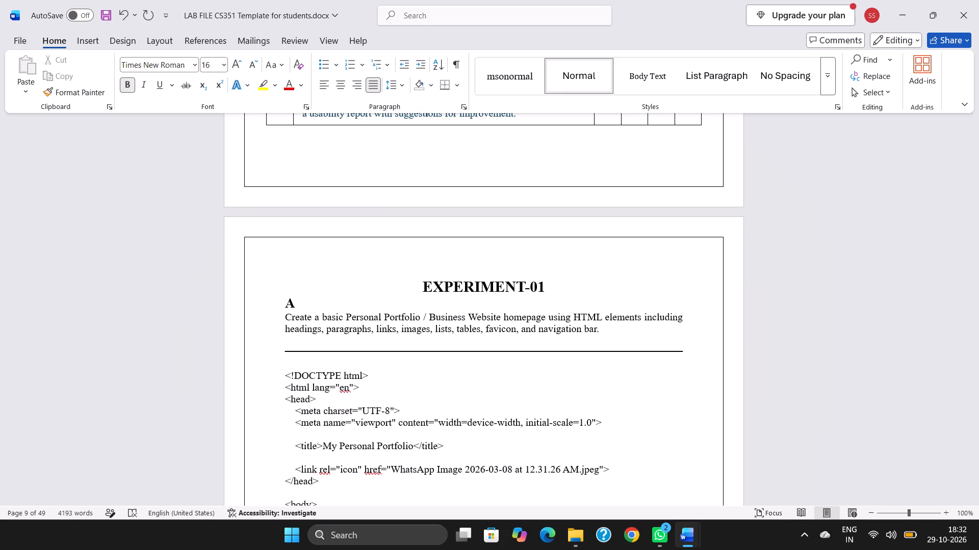
{"action": "type", "text": "im"}
{"action": "key", "text": "BackSpace"}
{"action": "key", "text": "BackSpace"}
{"action": "type", "text": "IM"}
{"action": "key", "text": "shift+colon"}
Make the Experiment 01 description below the AIM: label bold.
{"action": "left_click_drag", "start_coordinate": [286, 314], "coordinate": [472, 338]}
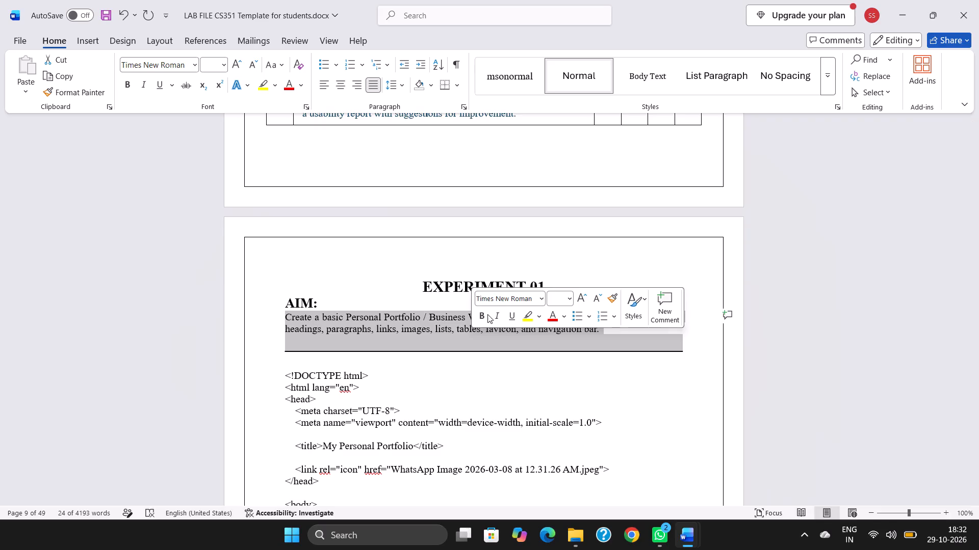
{"action": "left_click", "coordinate": [486, 315]}
{"action": "left_click", "coordinate": [510, 389]}
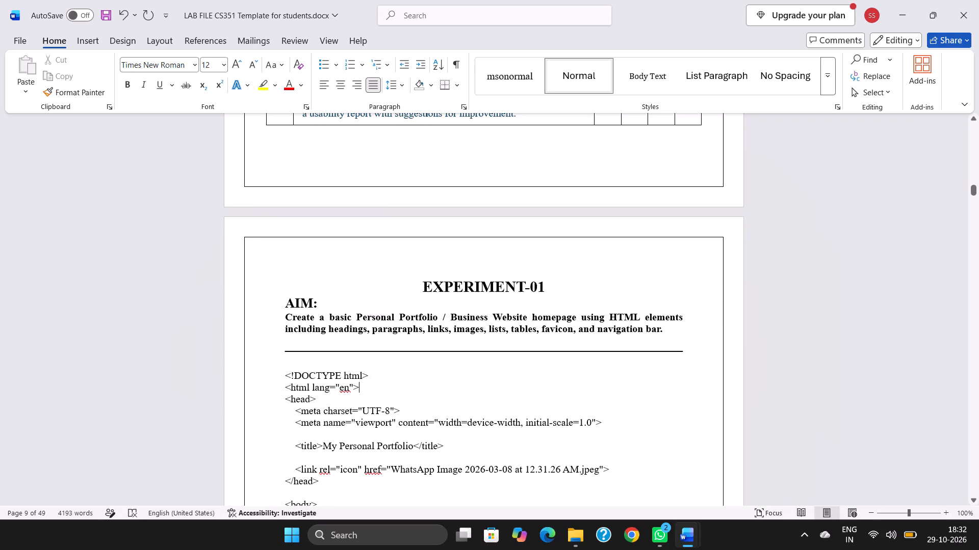
Remove the underline from the EXPERIMENT-02 heading.
{"action": "scroll", "coordinate": [475, 353], "scroll_direction": "down", "scroll_amount": 1}
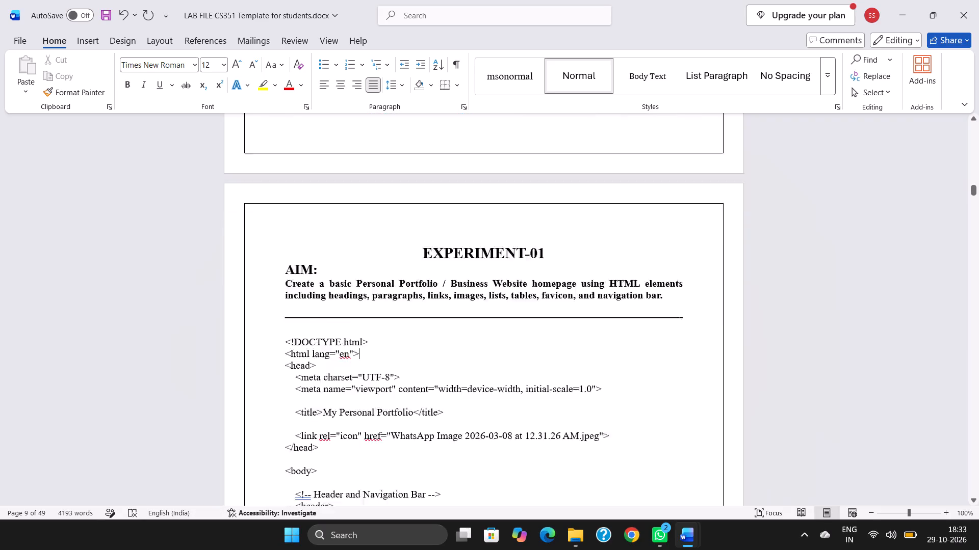
{"action": "scroll", "coordinate": [475, 353], "scroll_direction": "down", "scroll_amount": 7}
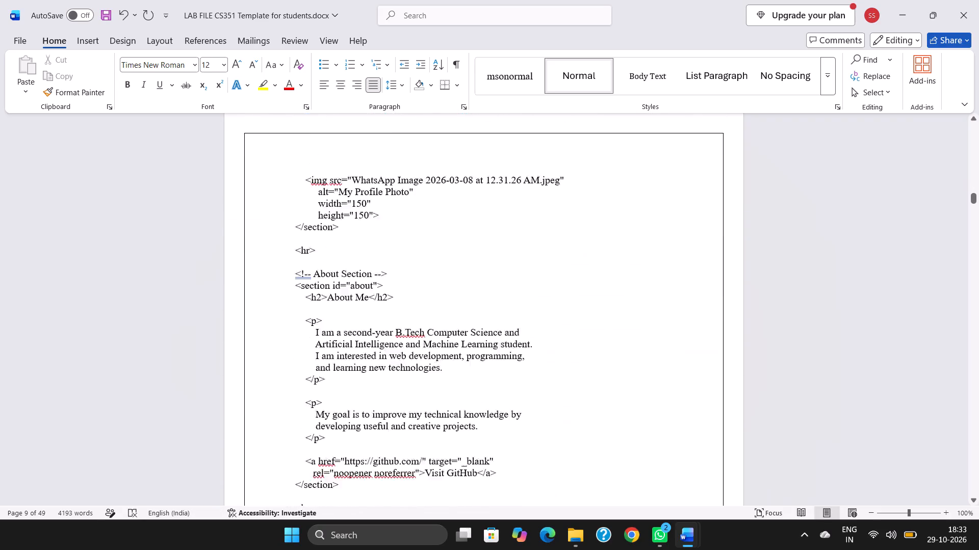
{"action": "scroll", "coordinate": [475, 353], "scroll_direction": "down", "scroll_amount": 6}
{"action": "scroll", "coordinate": [475, 353], "scroll_direction": "up", "scroll_amount": 1}
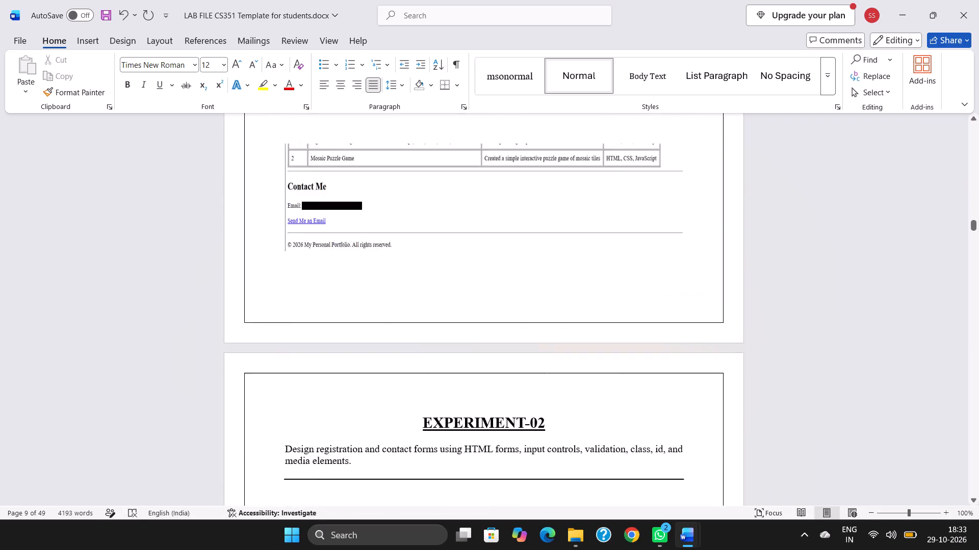
{"action": "scroll", "coordinate": [475, 353], "scroll_direction": "up", "scroll_amount": 2}
{"action": "scroll", "coordinate": [475, 353], "scroll_direction": "right", "scroll_amount": 1}
{"action": "scroll", "coordinate": [475, 353], "scroll_direction": "up", "scroll_amount": 1, "text": "ctrl"}
{"action": "scroll", "coordinate": [475, 353], "scroll_direction": "right", "scroll_amount": 1}
{"action": "scroll", "coordinate": [475, 353], "scroll_direction": "up", "scroll_amount": 1, "text": "ctrl"}
{"action": "scroll", "coordinate": [475, 353], "scroll_direction": "right", "scroll_amount": 1, "text": "ctrl"}
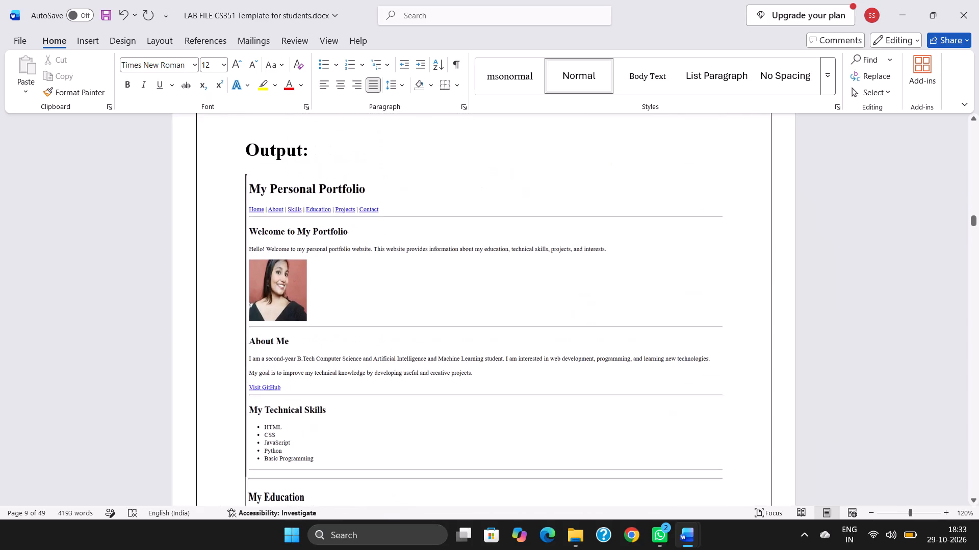
{"action": "scroll", "coordinate": [475, 353], "scroll_direction": "right", "scroll_amount": 1, "text": "ctrl"}
{"action": "scroll", "coordinate": [475, 353], "scroll_direction": "down", "scroll_amount": 2, "text": "ctrl"}
{"action": "scroll", "coordinate": [475, 353], "scroll_direction": "down", "scroll_amount": 3}
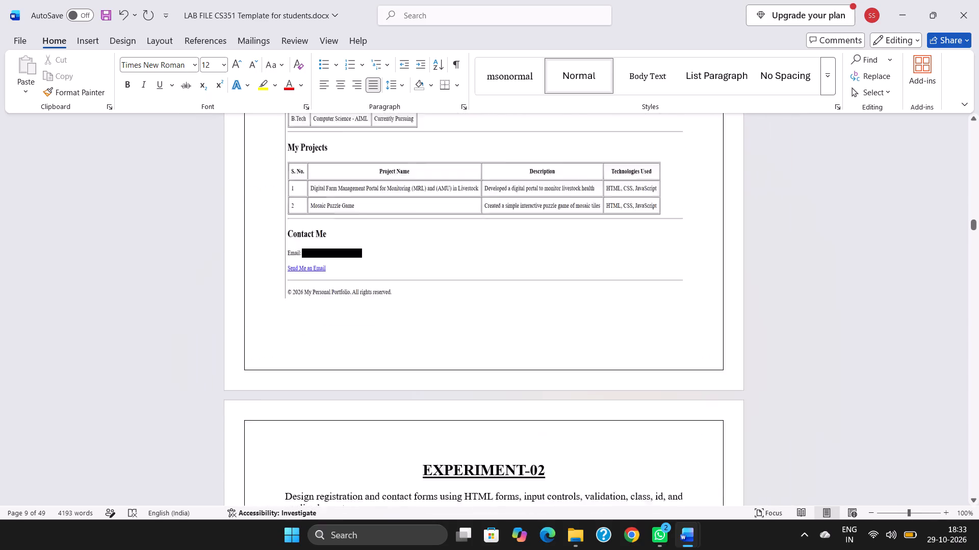
{"action": "scroll", "coordinate": [475, 353], "scroll_direction": "down", "scroll_amount": 3}
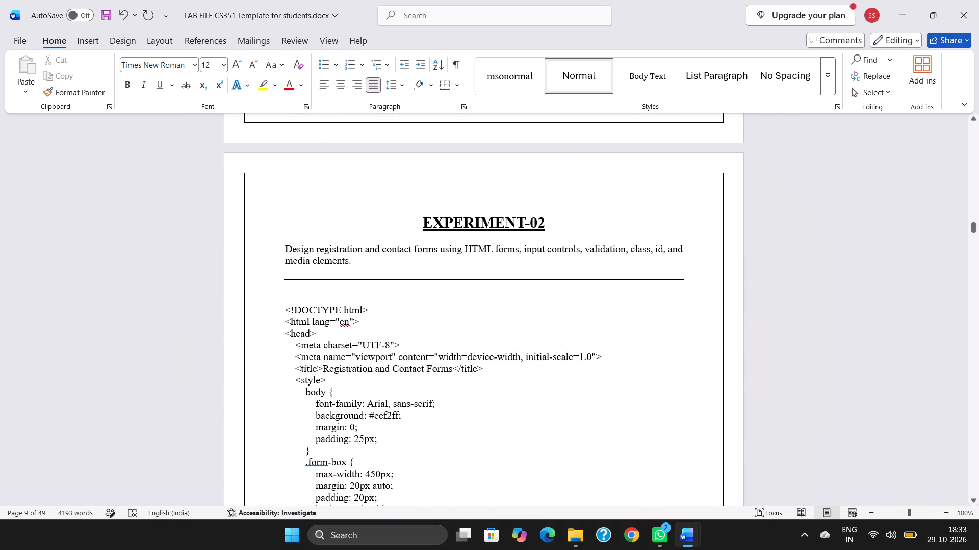
{"action": "left_click_drag", "start_coordinate": [424, 221], "coordinate": [556, 223]}
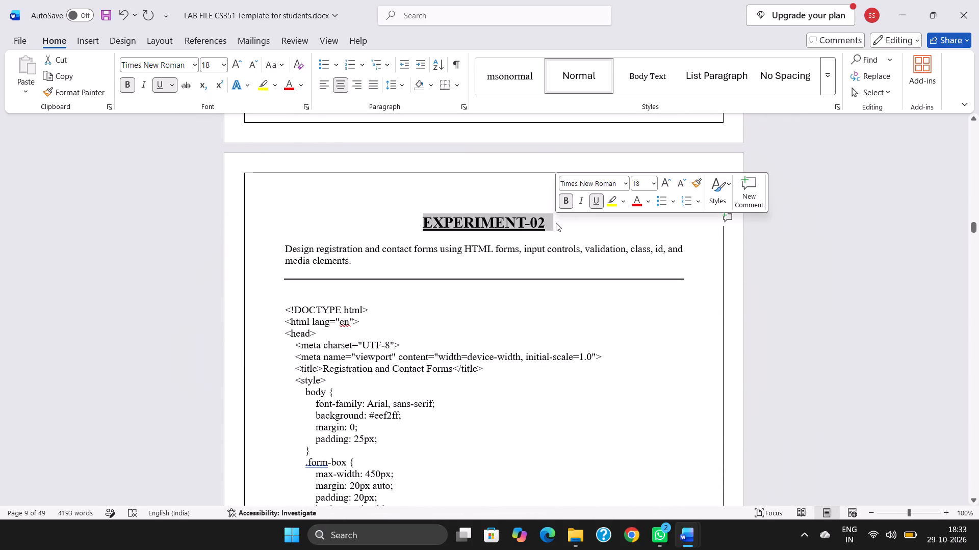
{"action": "left_click", "coordinate": [594, 202]}
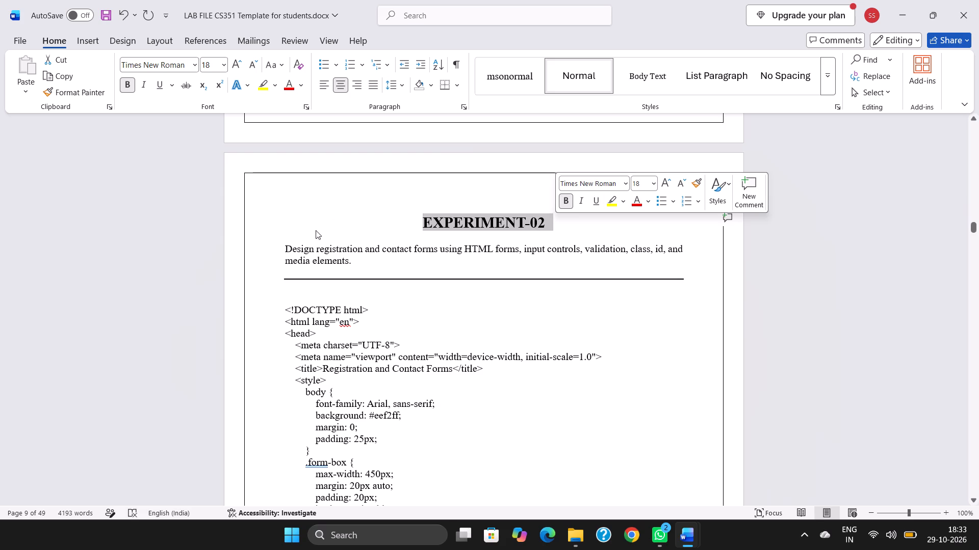
Add a bold "AIM:" label on the empty line below the EXPERIMENT-02 heading.
{"action": "left_click", "coordinate": [294, 238]}
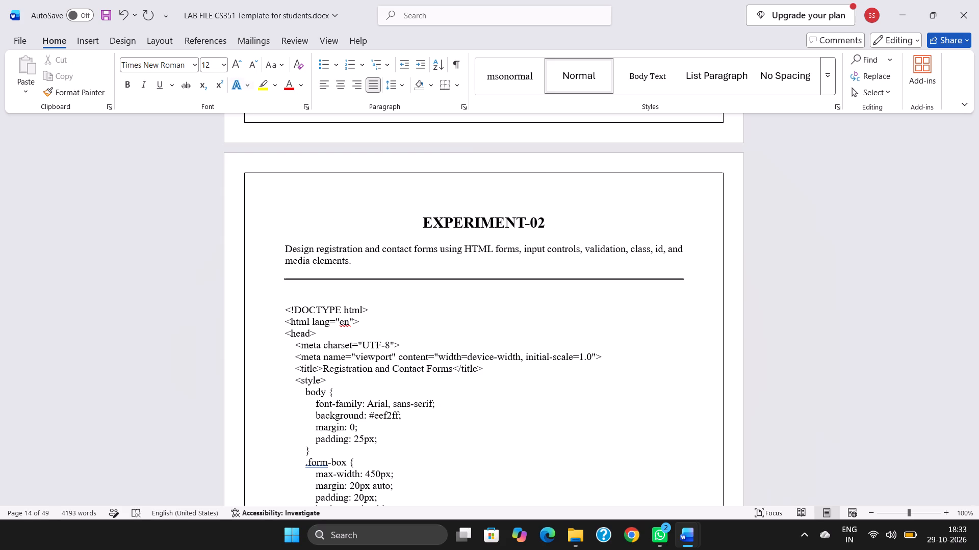
{"action": "key", "text": "a"}
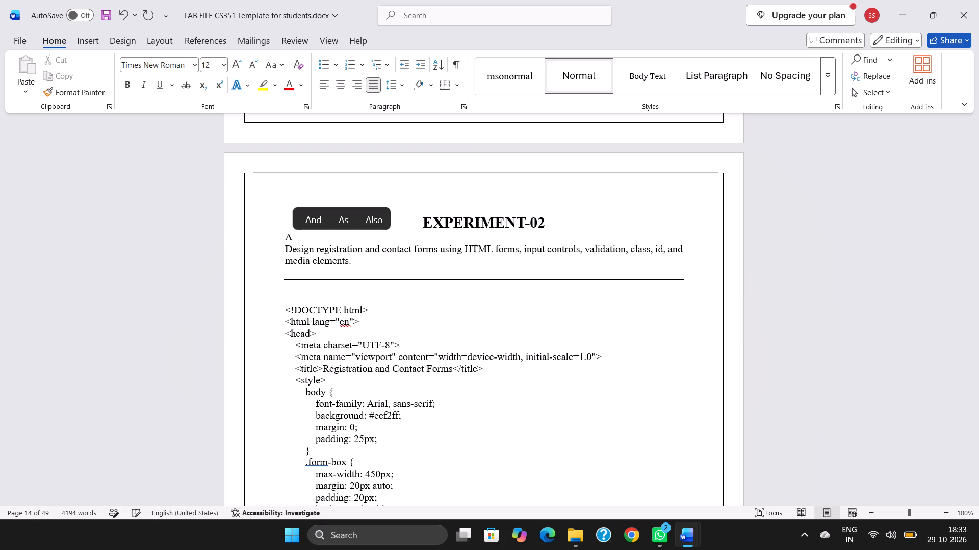
{"action": "key", "text": "BackSpace"}
{"action": "left_click", "coordinate": [123, 84]}
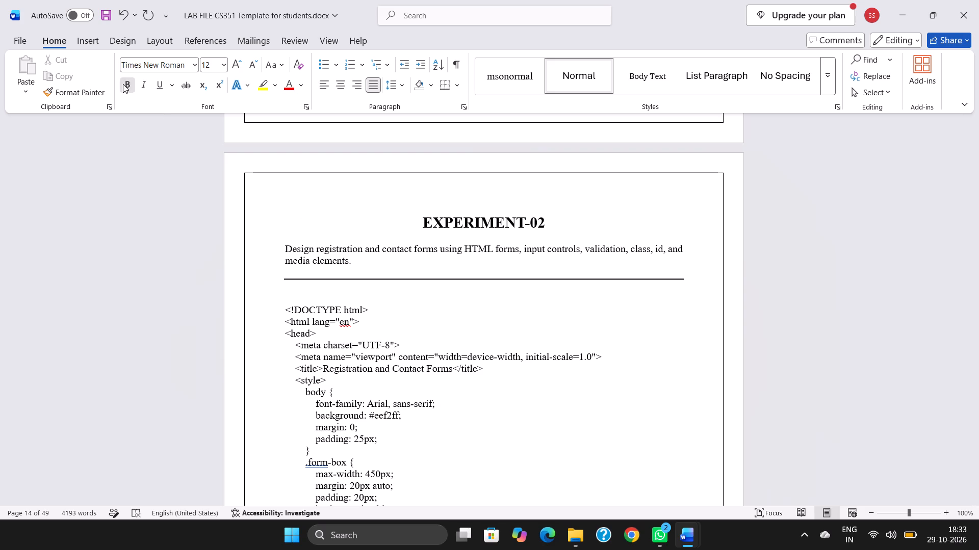
{"action": "type", "text": "AI"}
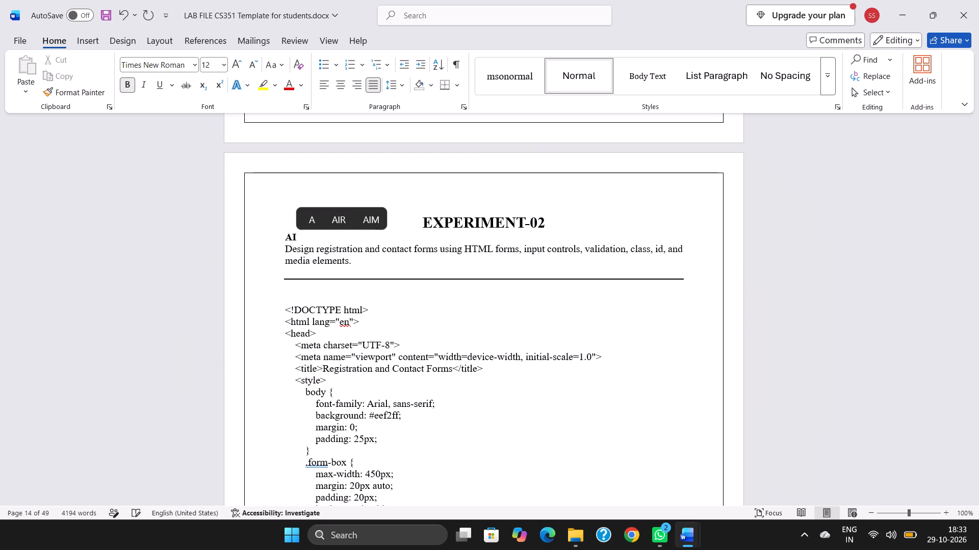
{"action": "key", "text": "m"}
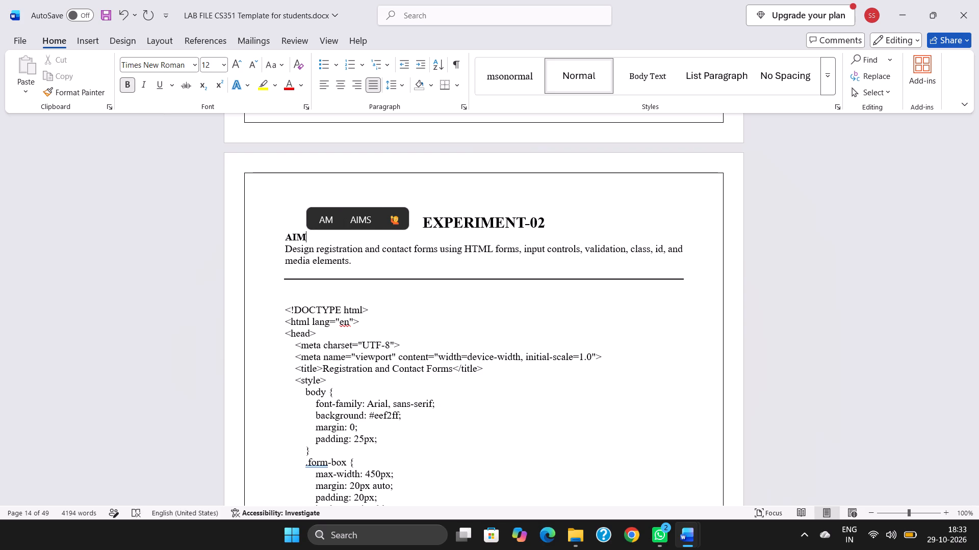
{"action": "key", "text": "shift+colon"}
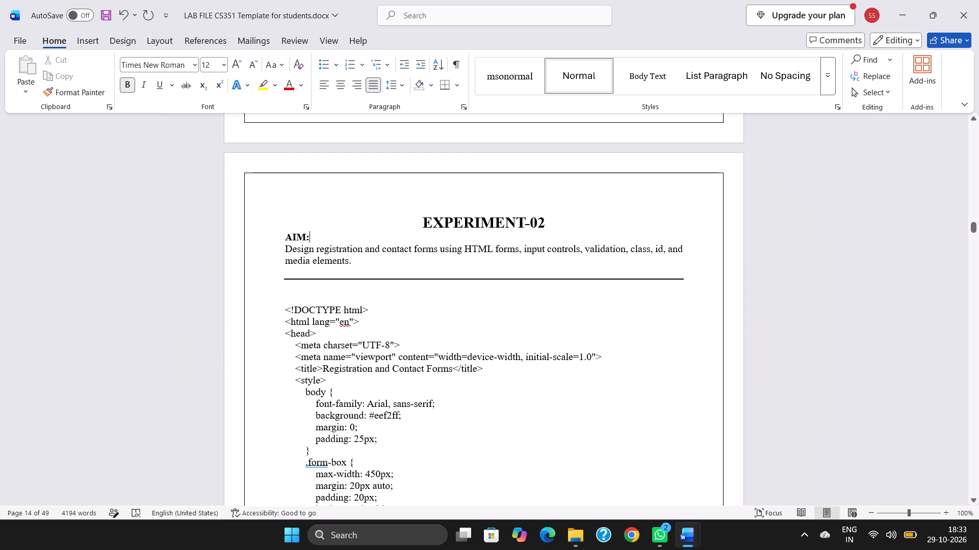
Make the Experiment 02 description below the AIM: label bold, matching the label.
{"action": "left_click_drag", "start_coordinate": [282, 234], "coordinate": [343, 265]}
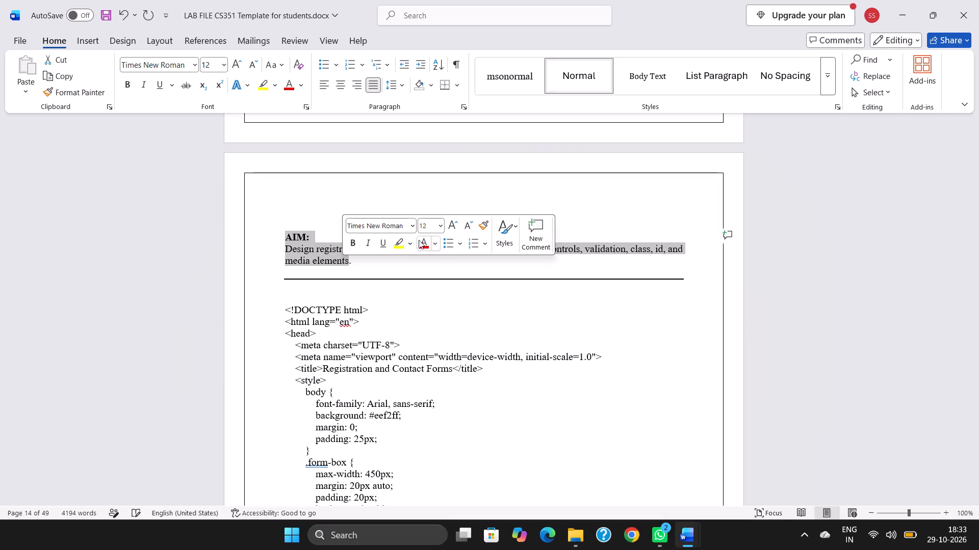
{"action": "left_click", "coordinate": [358, 242]}
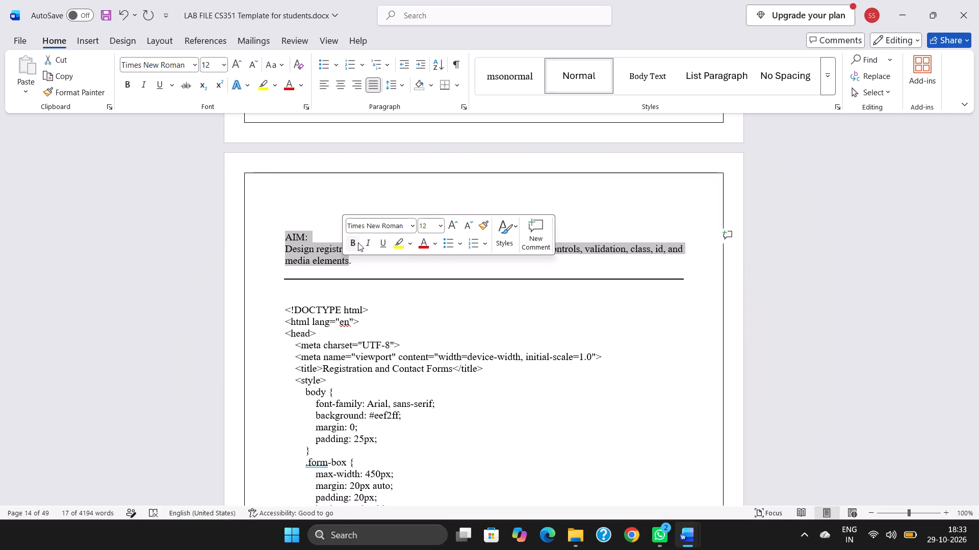
{"action": "left_click", "coordinate": [358, 242]}
{"action": "left_click", "coordinate": [413, 273]}
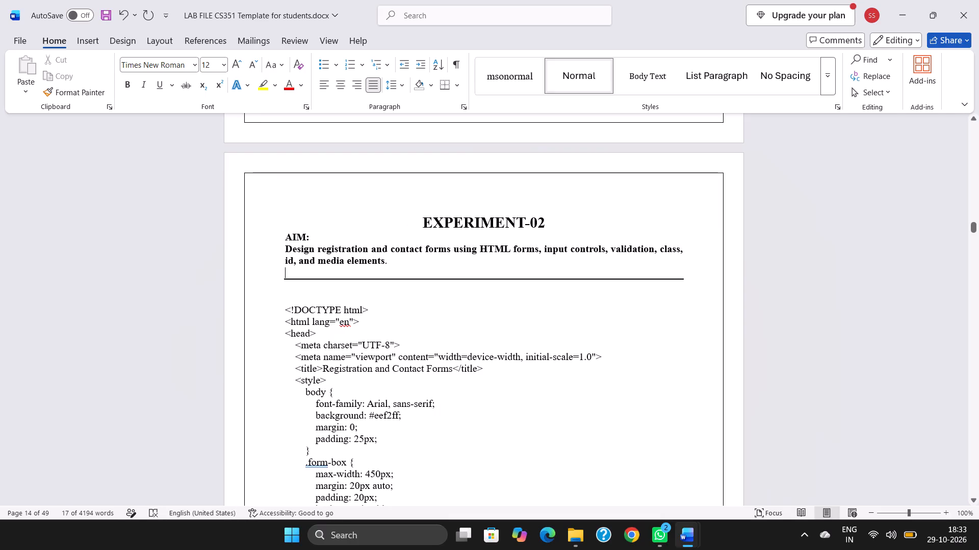
Set the font size of the AIM: label under EXPERIMENT-01 to 12 pt.
{"action": "scroll", "coordinate": [413, 273], "scroll_direction": "up", "scroll_amount": 5}
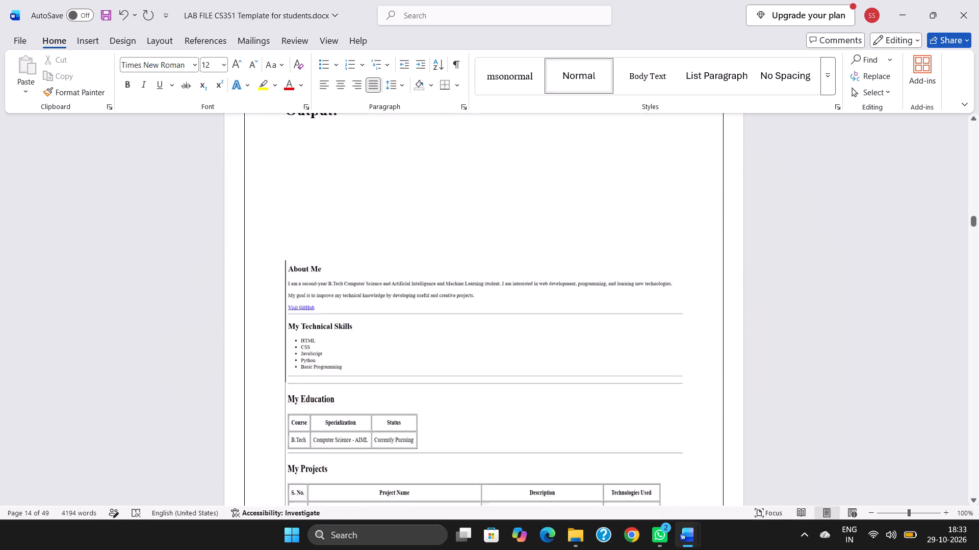
{"action": "scroll", "coordinate": [413, 273], "scroll_direction": "up", "scroll_amount": 7}
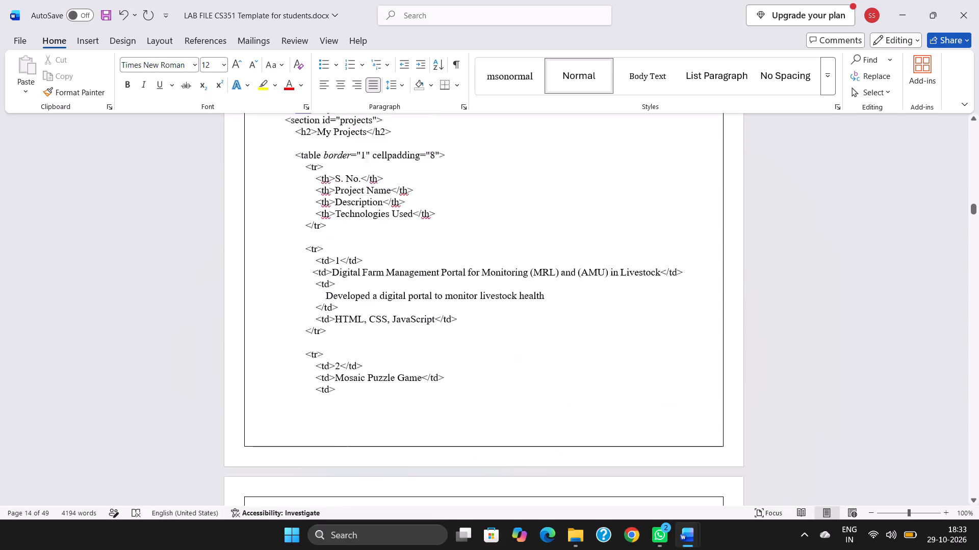
{"action": "scroll", "coordinate": [413, 273], "scroll_direction": "up", "scroll_amount": 3}
{"action": "scroll", "coordinate": [413, 273], "scroll_direction": "down", "scroll_amount": 1}
{"action": "scroll", "coordinate": [413, 273], "scroll_direction": "up", "scroll_amount": 4}
{"action": "scroll", "coordinate": [413, 273], "scroll_direction": "down", "scroll_amount": 1}
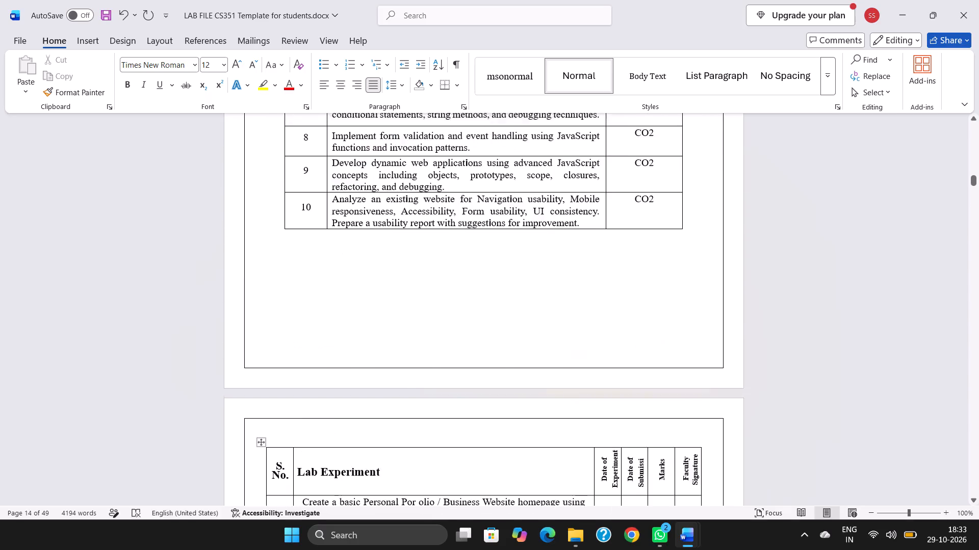
{"action": "scroll", "coordinate": [413, 273], "scroll_direction": "down", "scroll_amount": 2}
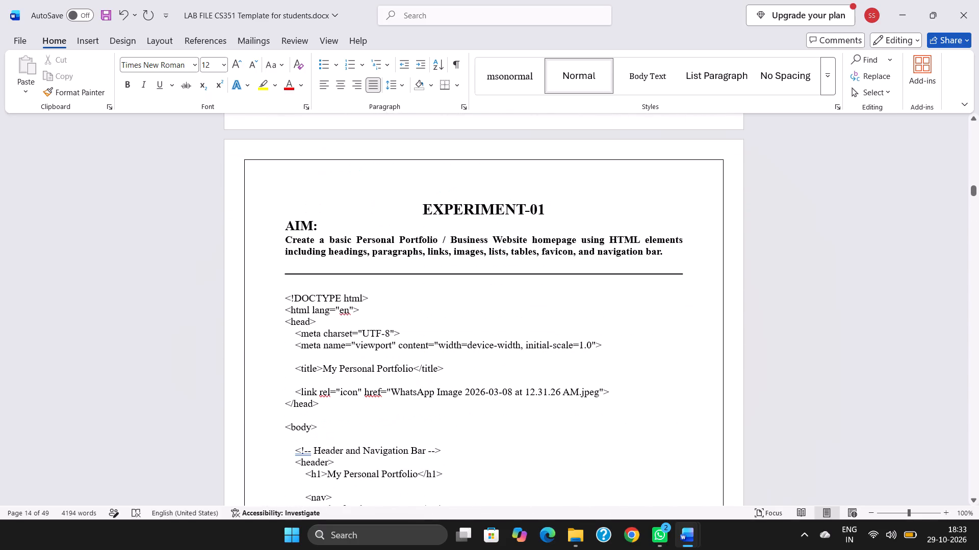
{"action": "left_click", "coordinate": [320, 222]}
{"action": "left_click_drag", "start_coordinate": [320, 222], "coordinate": [291, 222]}
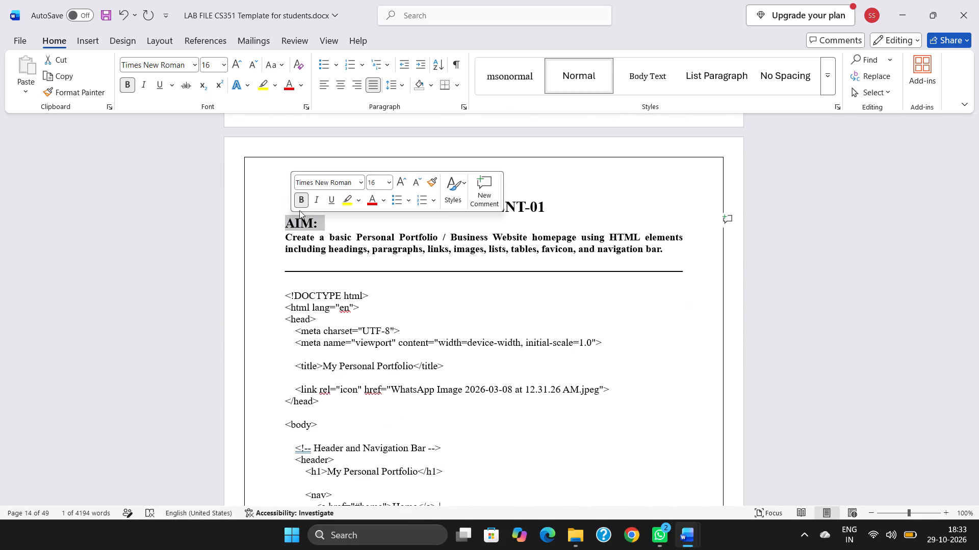
{"action": "left_click", "coordinate": [388, 184]}
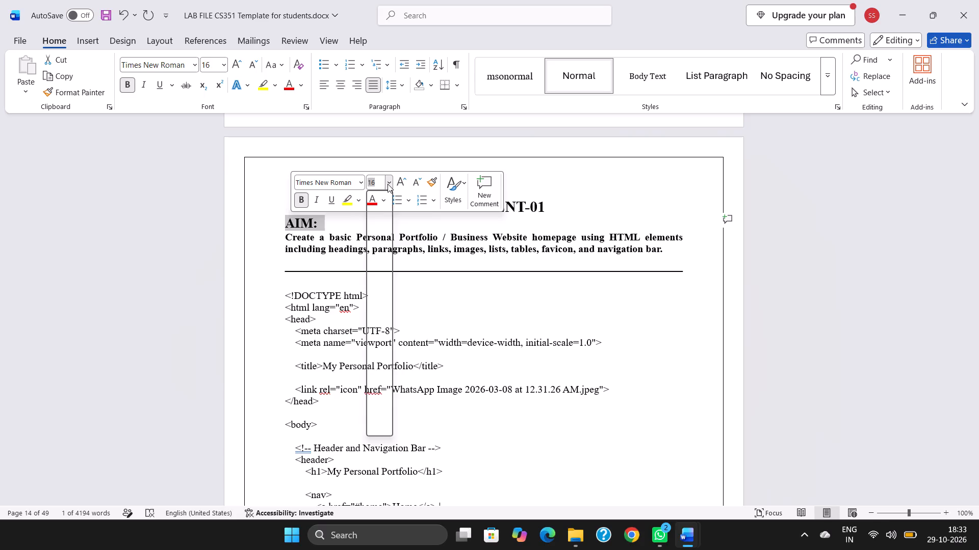
{"action": "left_click", "coordinate": [377, 258]}
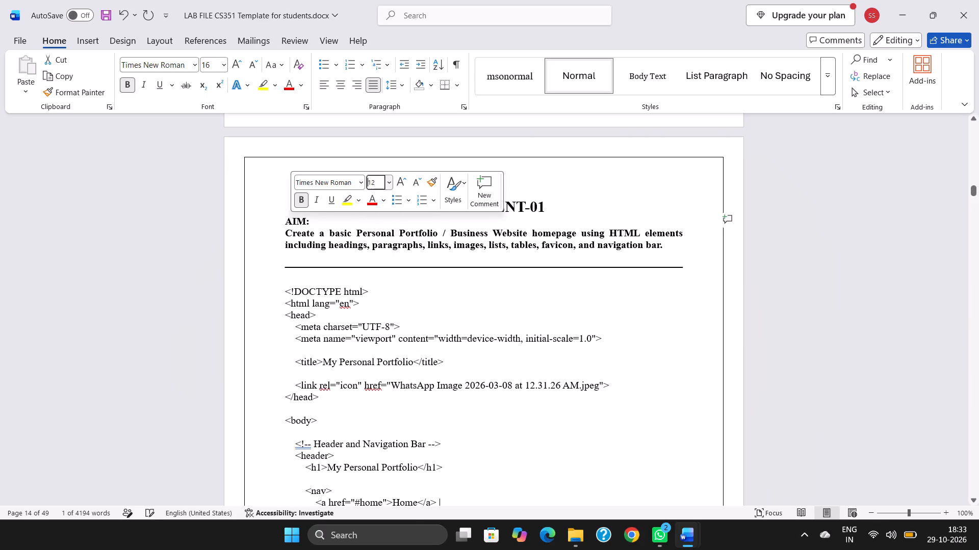
Add a bold "Source code:" label on the empty line below the horizontal rule in Experiment 02.
{"action": "scroll", "coordinate": [439, 280], "scroll_direction": "down", "scroll_amount": 7}
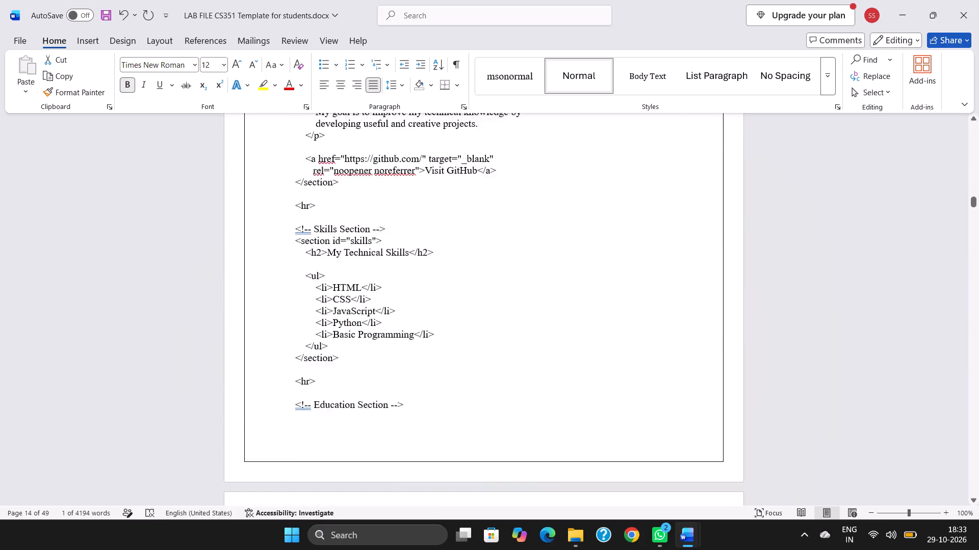
{"action": "scroll", "coordinate": [439, 280], "scroll_direction": "down", "scroll_amount": 10}
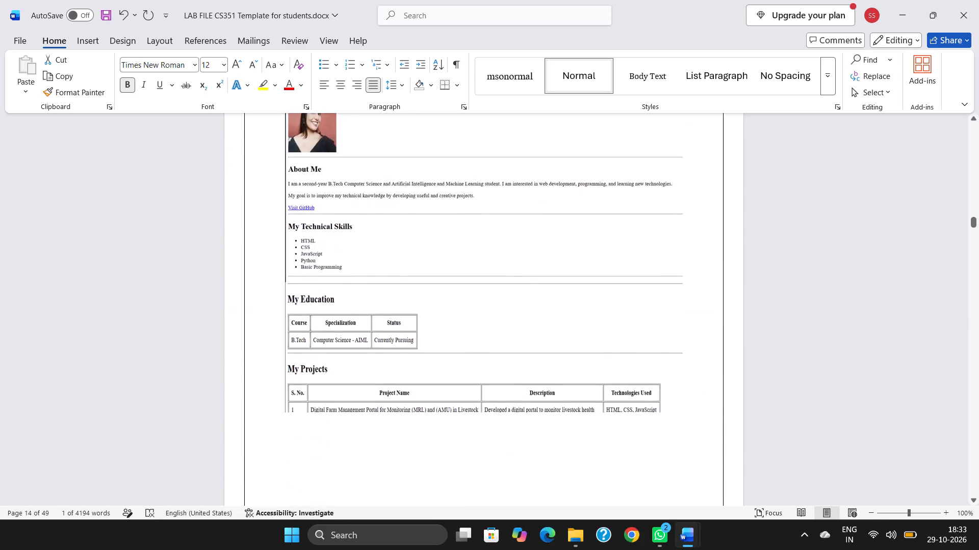
{"action": "scroll", "coordinate": [439, 280], "scroll_direction": "down", "scroll_amount": 12}
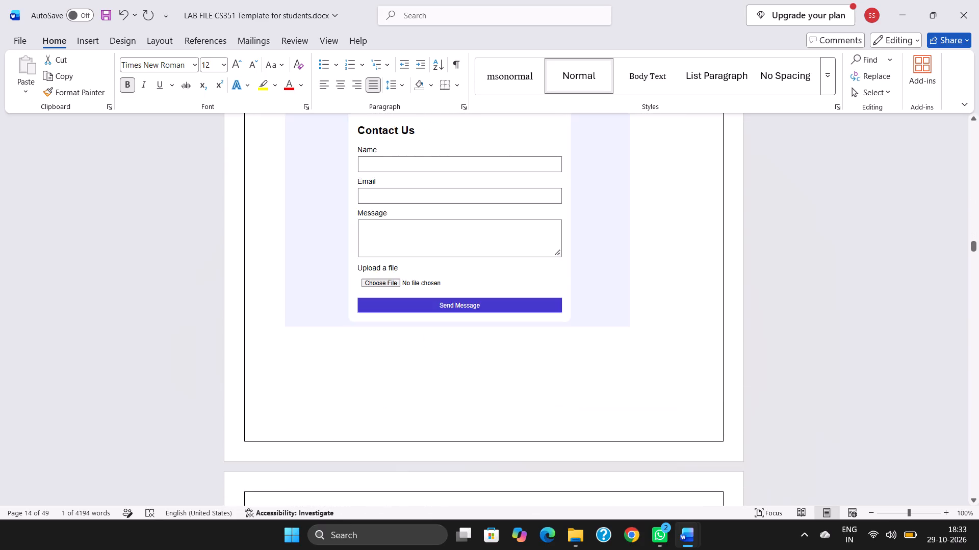
{"action": "scroll", "coordinate": [439, 280], "scroll_direction": "up", "scroll_amount": 3}
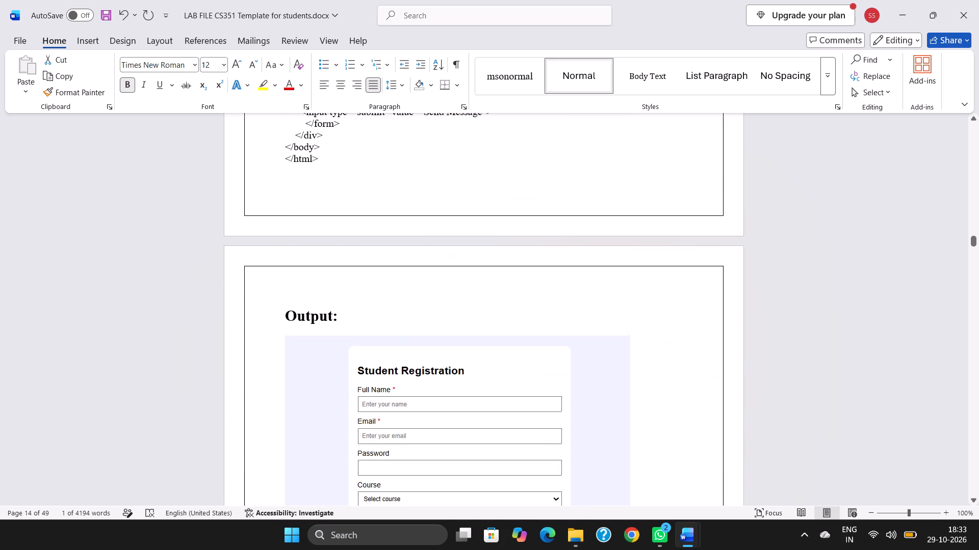
{"action": "scroll", "coordinate": [439, 280], "scroll_direction": "down", "scroll_amount": 1}
{"action": "scroll", "coordinate": [439, 280], "scroll_direction": "up", "scroll_amount": 4}
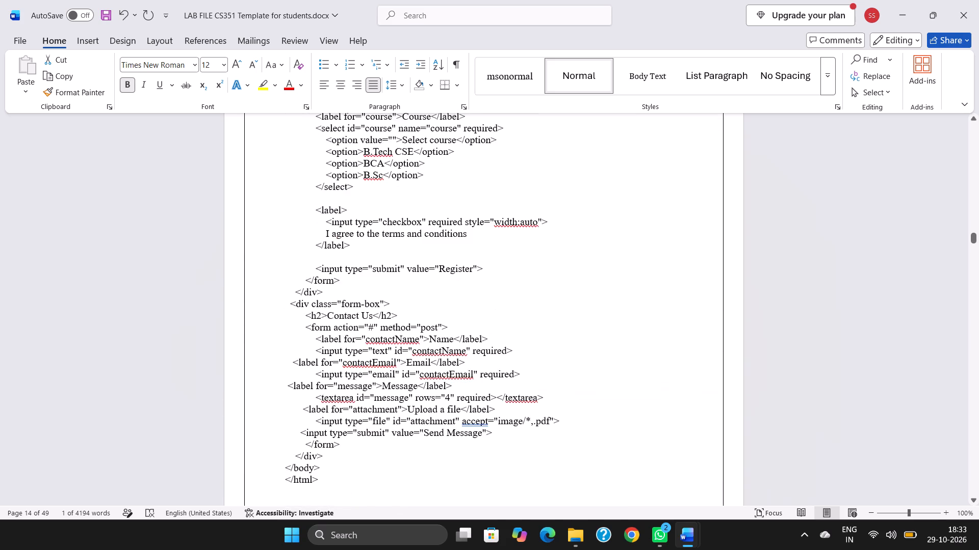
{"action": "scroll", "coordinate": [439, 280], "scroll_direction": "up", "scroll_amount": 5}
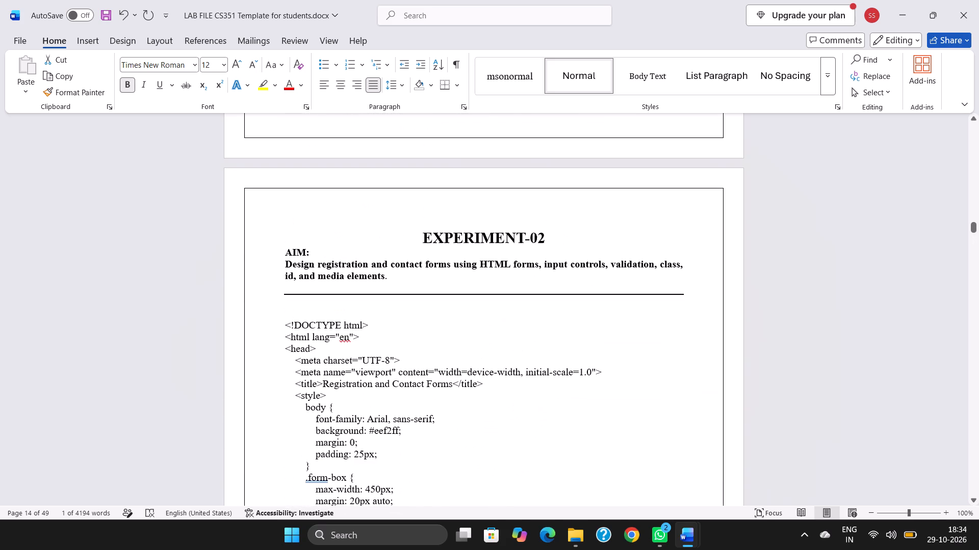
{"action": "scroll", "coordinate": [439, 280], "scroll_direction": "up", "scroll_amount": 1}
{"action": "left_click", "coordinate": [290, 306]}
{"action": "left_click", "coordinate": [125, 81]}
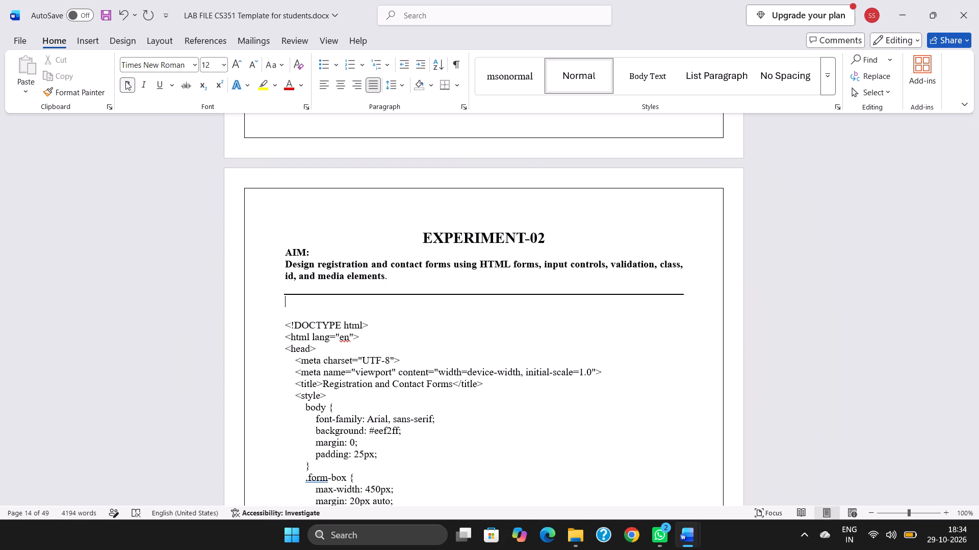
{"action": "key", "text": "s"}
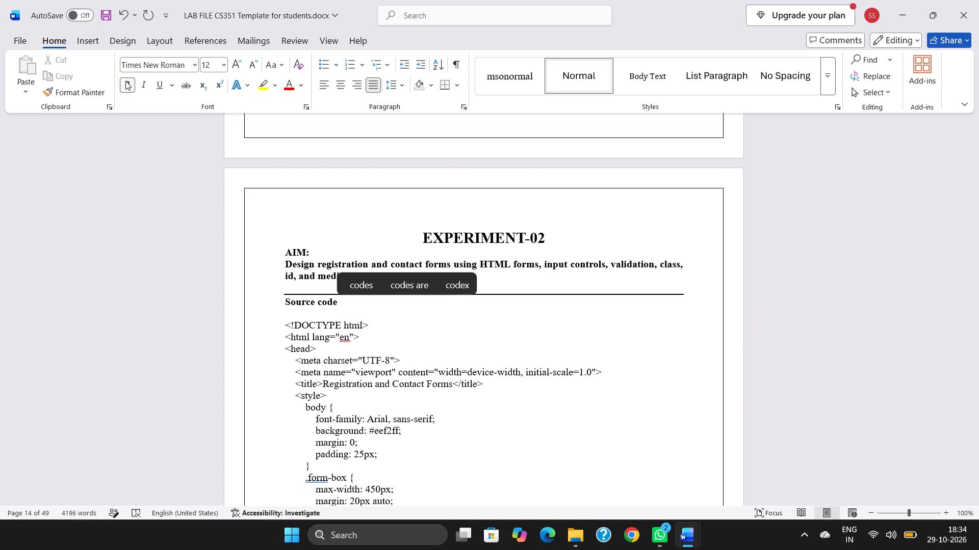
{"action": "key", "text": "shift+colon"}
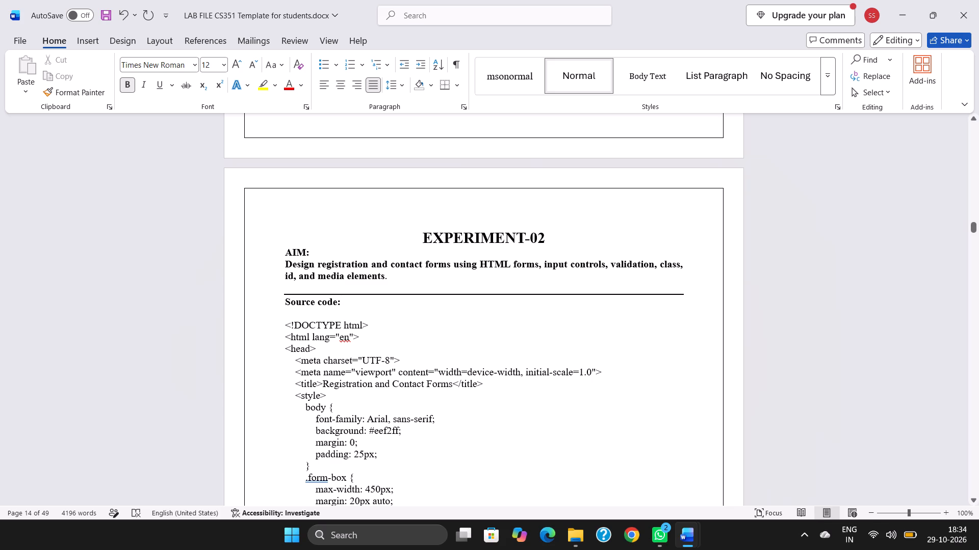
Add a bold "Source code:" label below the horizontal rule in Experiment 03, followed by an empty line before the code.
{"action": "scroll", "coordinate": [383, 340], "scroll_direction": "down", "scroll_amount": 2}
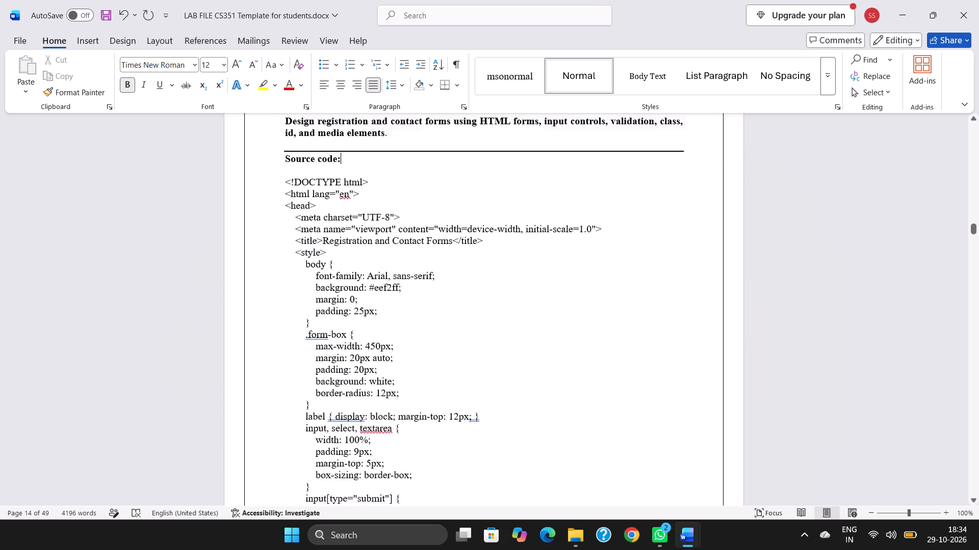
{"action": "scroll", "coordinate": [383, 340], "scroll_direction": "down", "scroll_amount": 15}
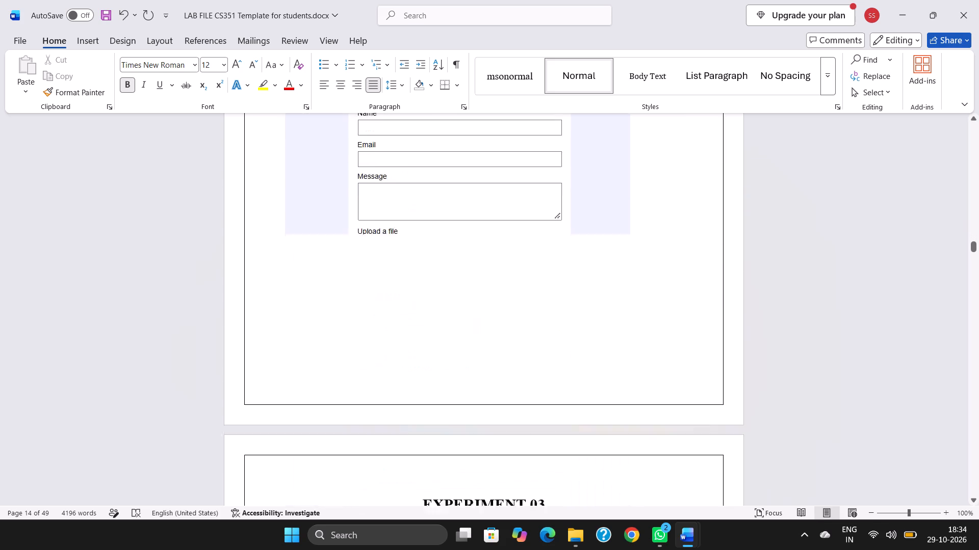
{"action": "scroll", "coordinate": [383, 340], "scroll_direction": "down", "scroll_amount": 2}
{"action": "scroll", "coordinate": [325, 191], "scroll_direction": "up", "scroll_amount": 1}
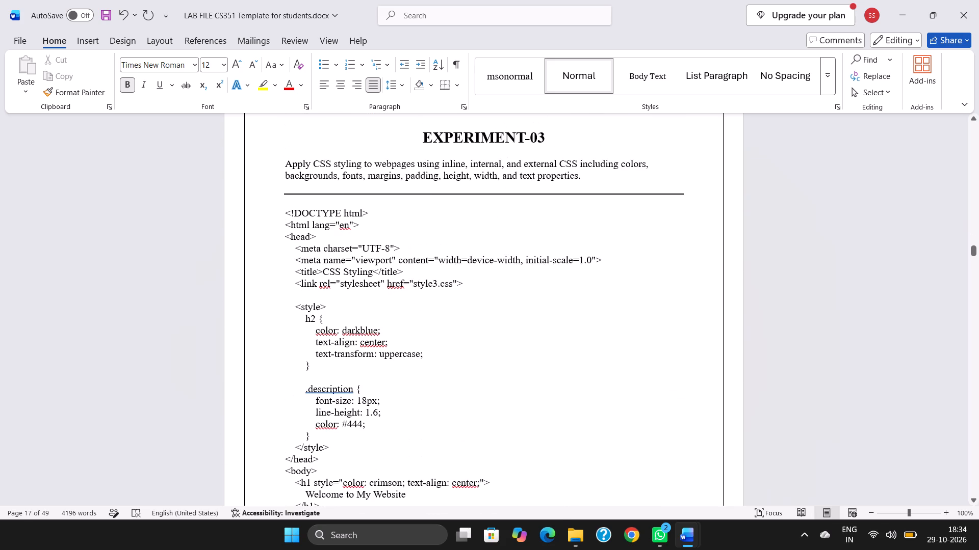
{"action": "left_click", "coordinate": [298, 200]}
{"action": "left_click", "coordinate": [125, 88]}
{"action": "key", "text": "s"}
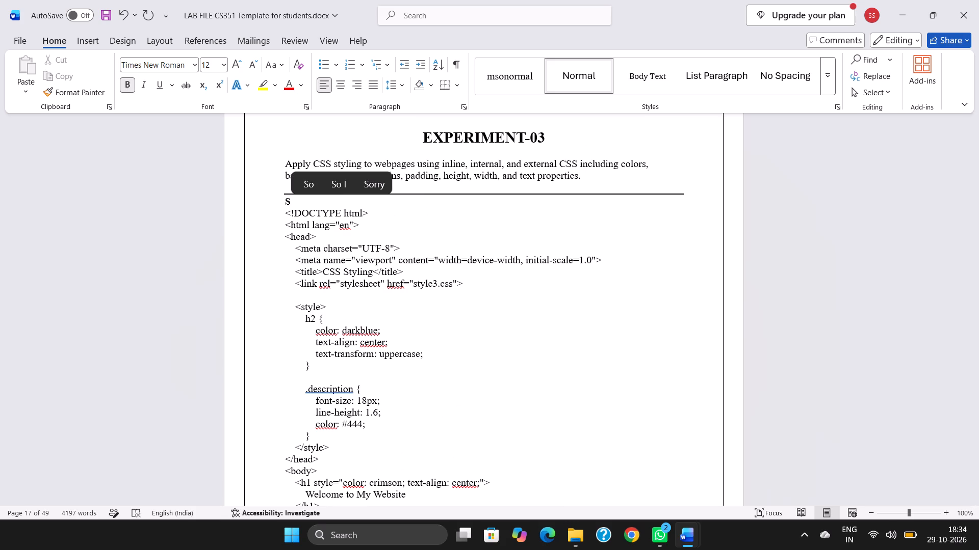
{"action": "type", "text": "ourcs"}
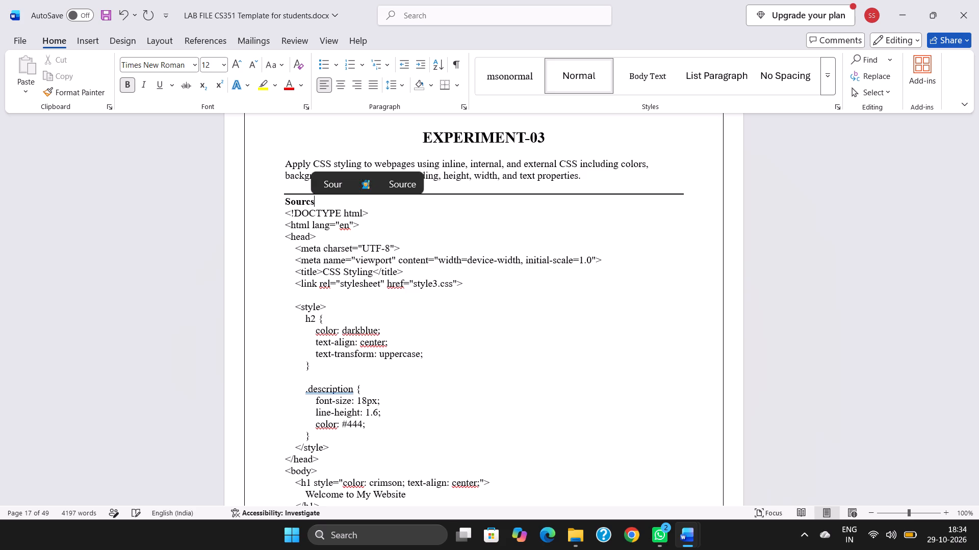
{"action": "key", "text": "BackSpace"}
{"action": "type", "text": "e code"}
{"action": "key", "text": "shift+colon"}
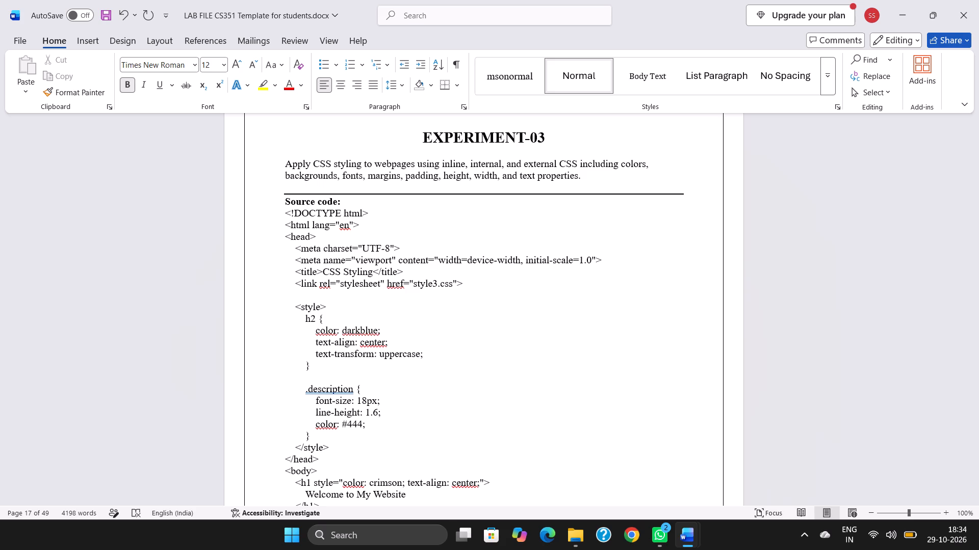
{"action": "key", "text": "Return"}
Add a bold "AIM" label on the empty line below the EXPERIMENT-03 heading.
{"action": "scroll", "coordinate": [209, 255], "scroll_direction": "down", "scroll_amount": 3}
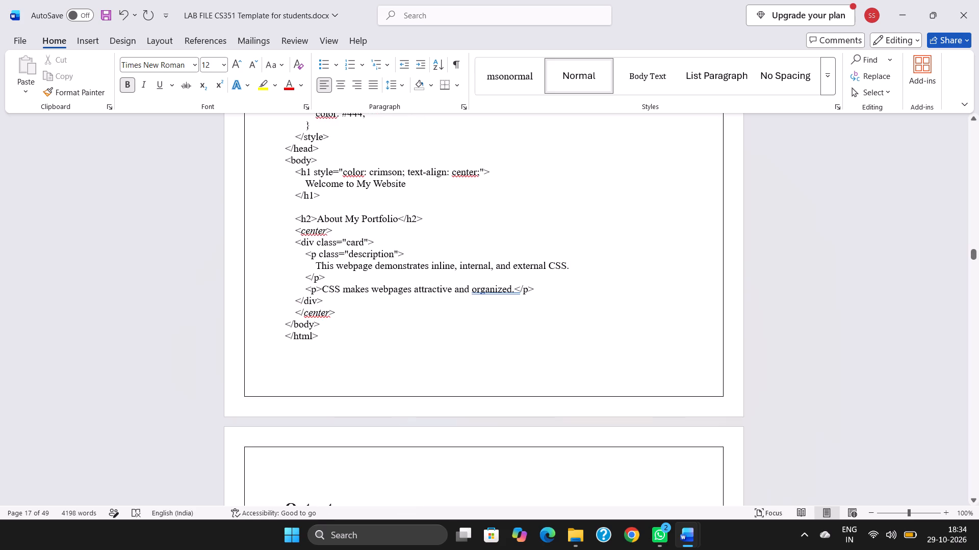
{"action": "scroll", "coordinate": [209, 255], "scroll_direction": "down", "scroll_amount": 2}
{"action": "scroll", "coordinate": [209, 255], "scroll_direction": "up", "scroll_amount": 1}
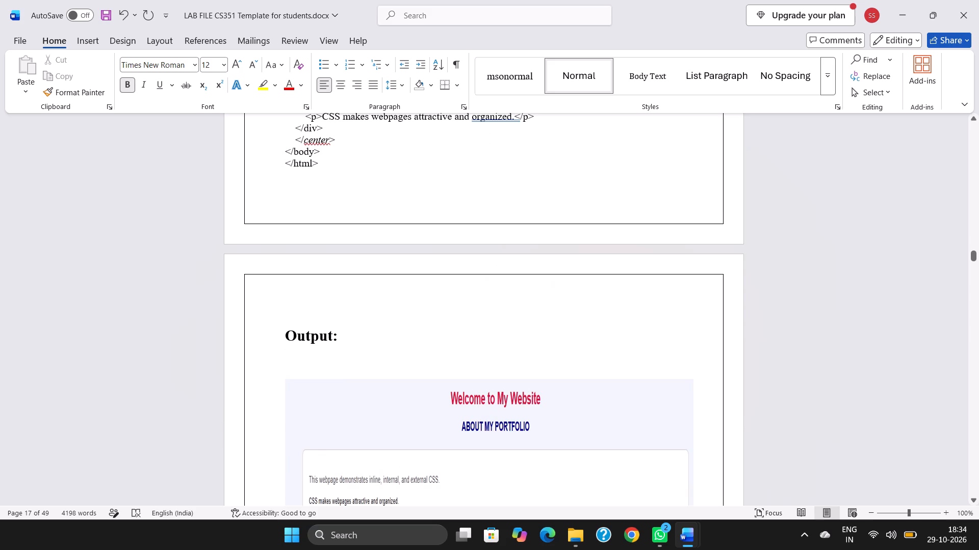
{"action": "scroll", "coordinate": [209, 255], "scroll_direction": "up", "scroll_amount": 5}
{"action": "scroll", "coordinate": [209, 255], "scroll_direction": "down", "scroll_amount": 1}
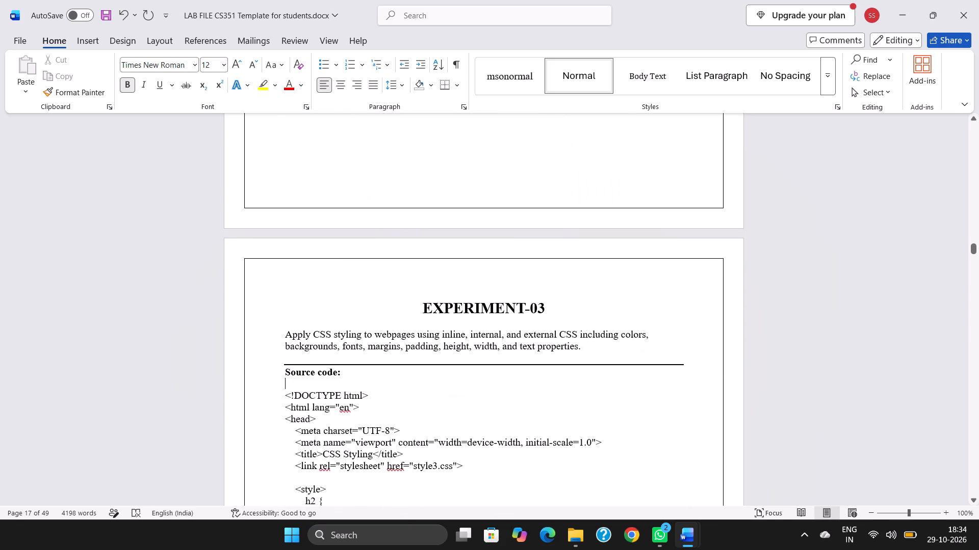
{"action": "scroll", "coordinate": [209, 255], "scroll_direction": "down", "scroll_amount": 1}
{"action": "left_click", "coordinate": [290, 321]}
{"action": "left_click", "coordinate": [125, 82]}
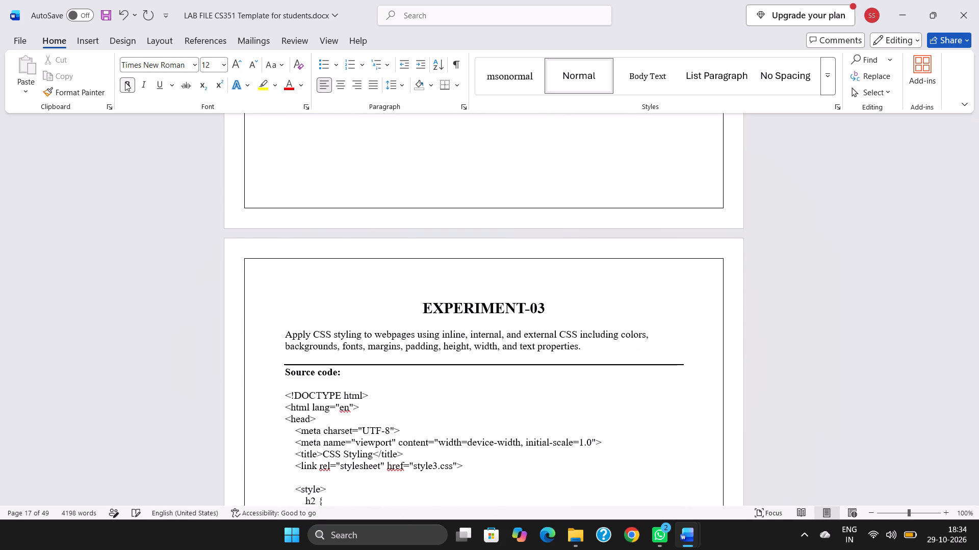
{"action": "type", "text": "AIM"}
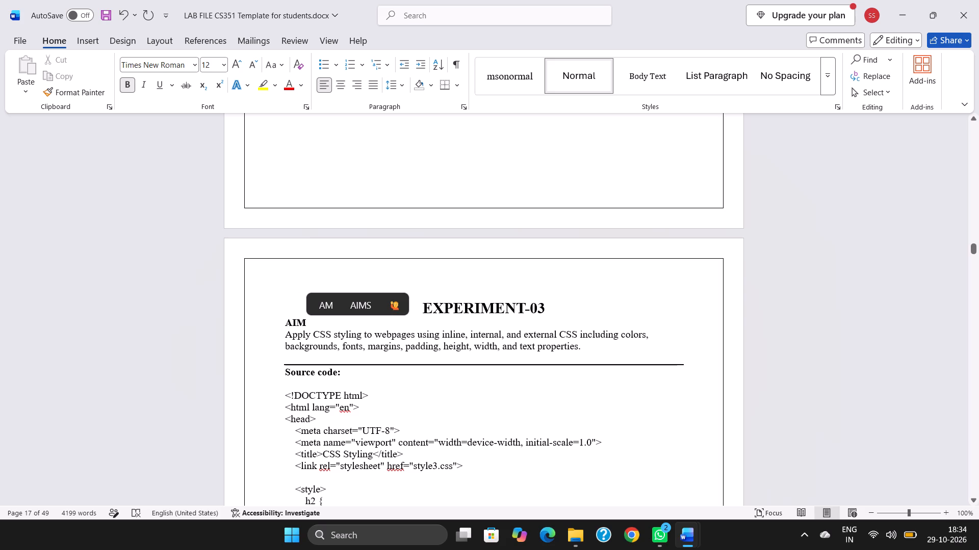
Make the Experiment 03 description bold together with its AIM label.
{"action": "left_click_drag", "start_coordinate": [285, 318], "coordinate": [570, 346]}
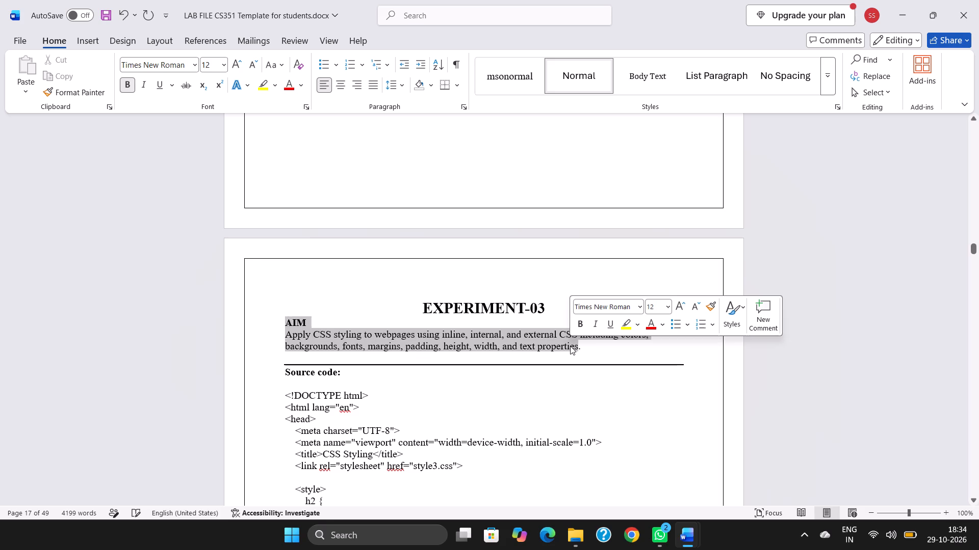
{"action": "left_click", "coordinate": [578, 326]}
{"action": "left_click", "coordinate": [578, 326]}
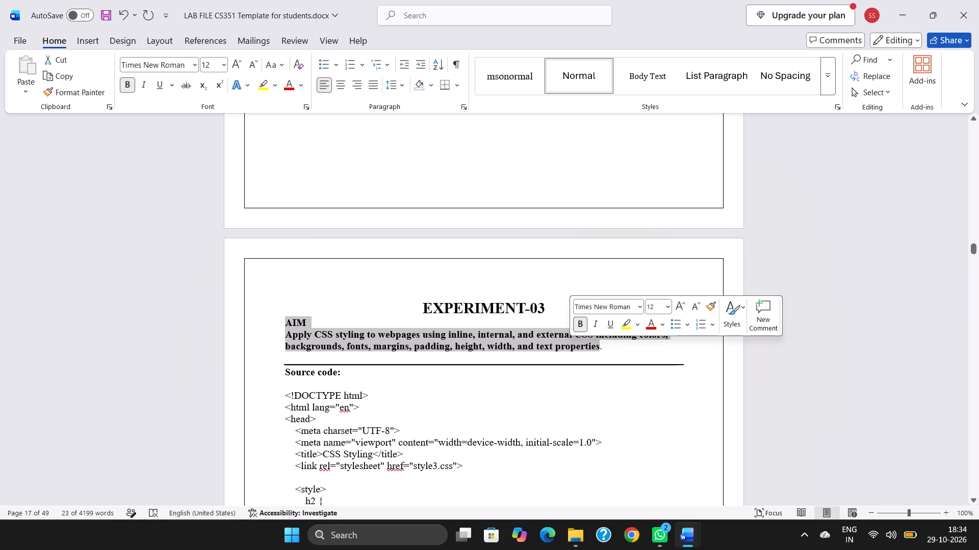
Add a bold colon after the AIM label under the EXPERIMENT-03 heading.
{"action": "left_click", "coordinate": [312, 320]}
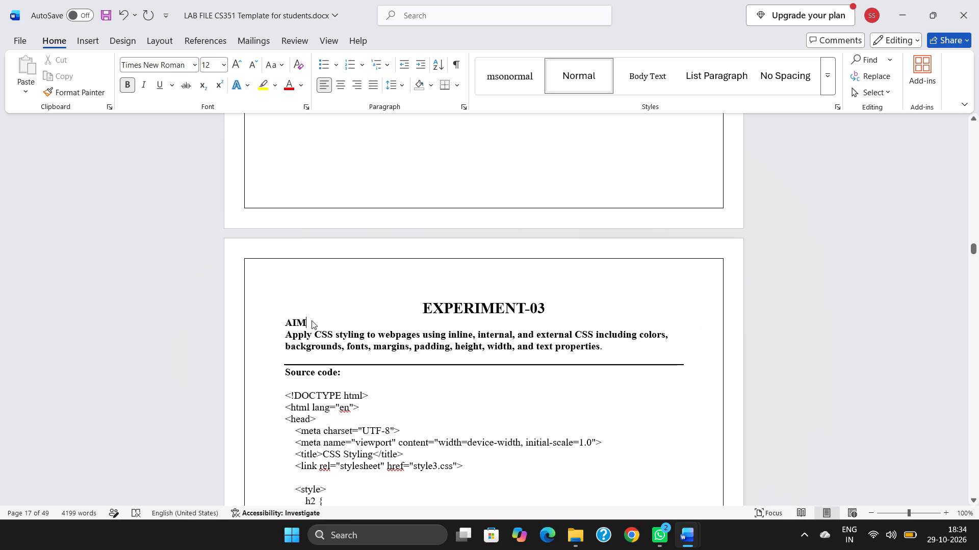
{"action": "key", "text": "shift+colon"}
{"action": "key", "text": "BackSpace"}
{"action": "left_click", "coordinate": [126, 87]}
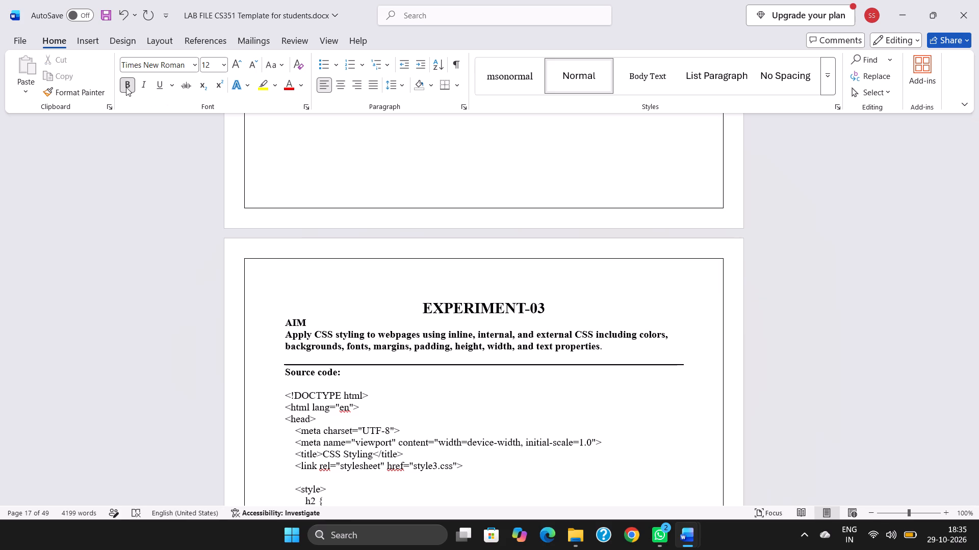
{"action": "left_click", "coordinate": [126, 87]}
{"action": "key", "text": "shift+colon"}
Add an "AIM:" label on the empty line below the EXPERIMENT -04 heading.
{"action": "scroll", "coordinate": [458, 320], "scroll_direction": "down", "scroll_amount": 5}
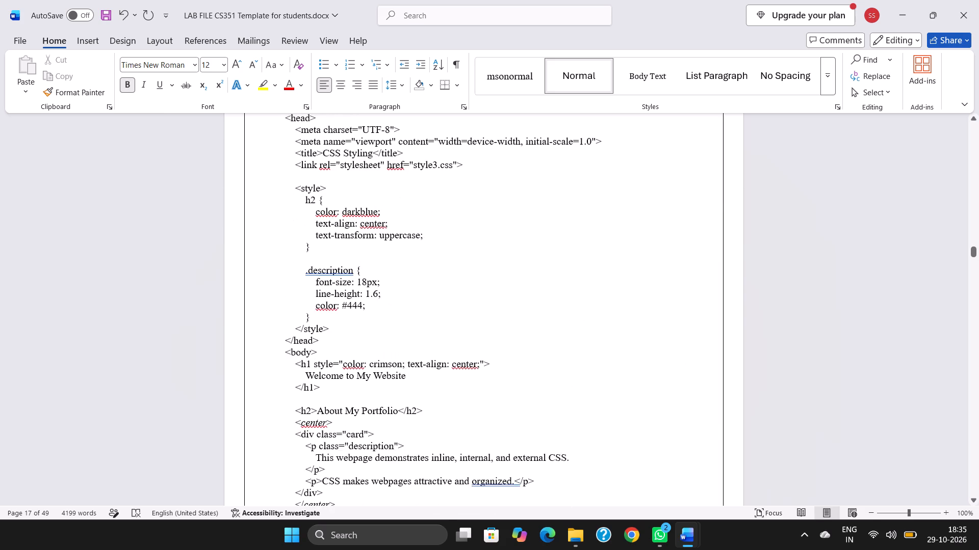
{"action": "scroll", "coordinate": [458, 320], "scroll_direction": "down", "scroll_amount": 4}
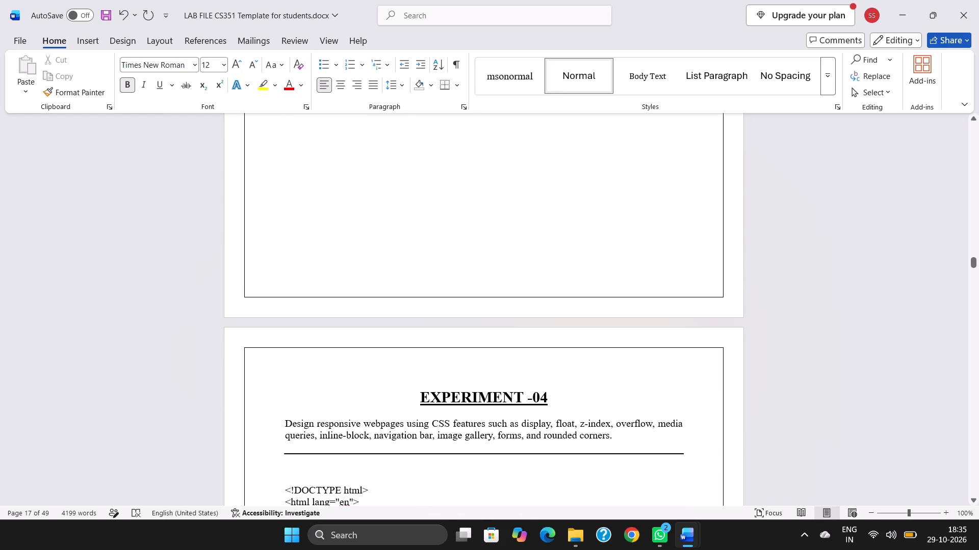
{"action": "left_click", "coordinate": [289, 410]}
{"action": "type", "text": "AIM"}
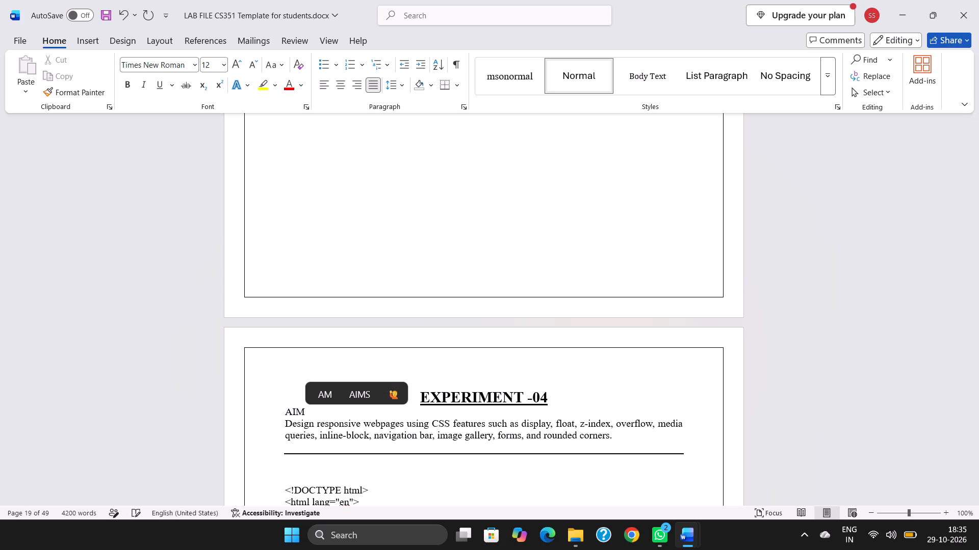
{"action": "key", "text": "shift+colon"}
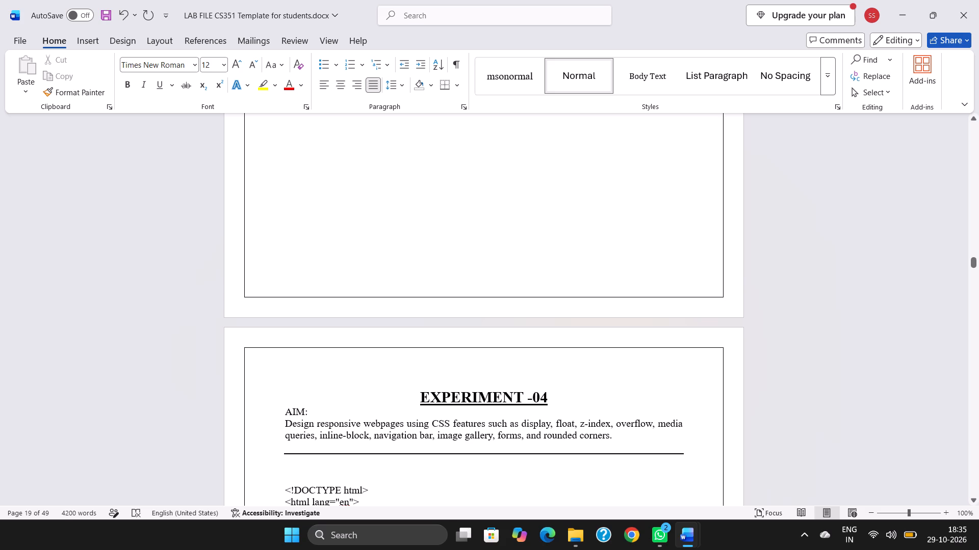
Make the AIM: label and description under the EXPERIMENT -04 heading bold.
{"action": "left_click_drag", "start_coordinate": [284, 410], "coordinate": [508, 441]}
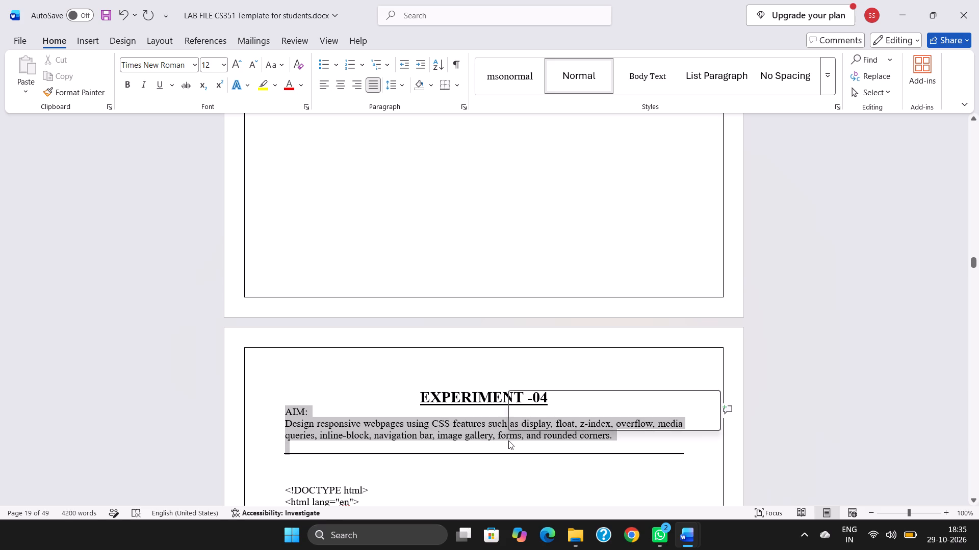
{"action": "left_click", "coordinate": [519, 418]}
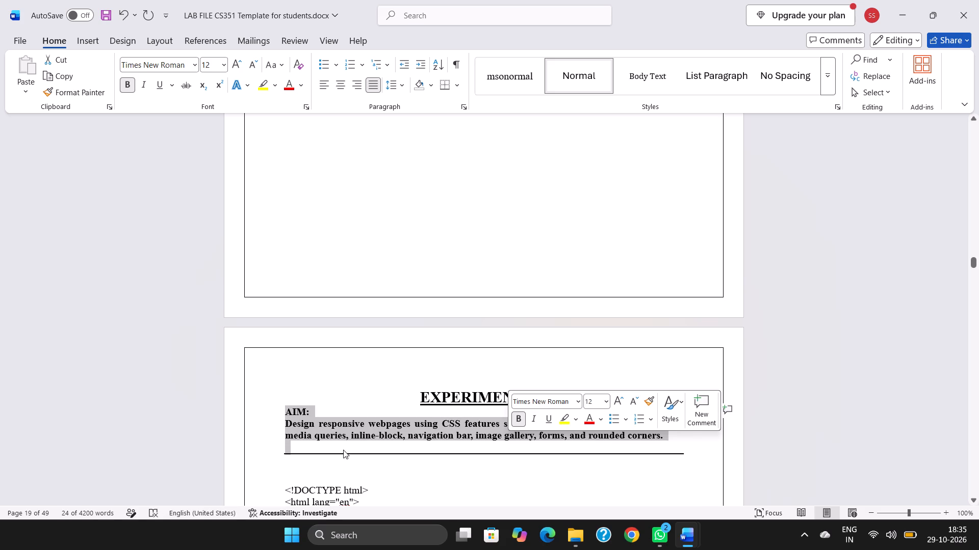
Add a bold 12-point "Source code:" label on the empty line below the Experiment 04 divider.
{"action": "left_click", "coordinate": [311, 474]}
{"action": "left_click", "coordinate": [288, 462]}
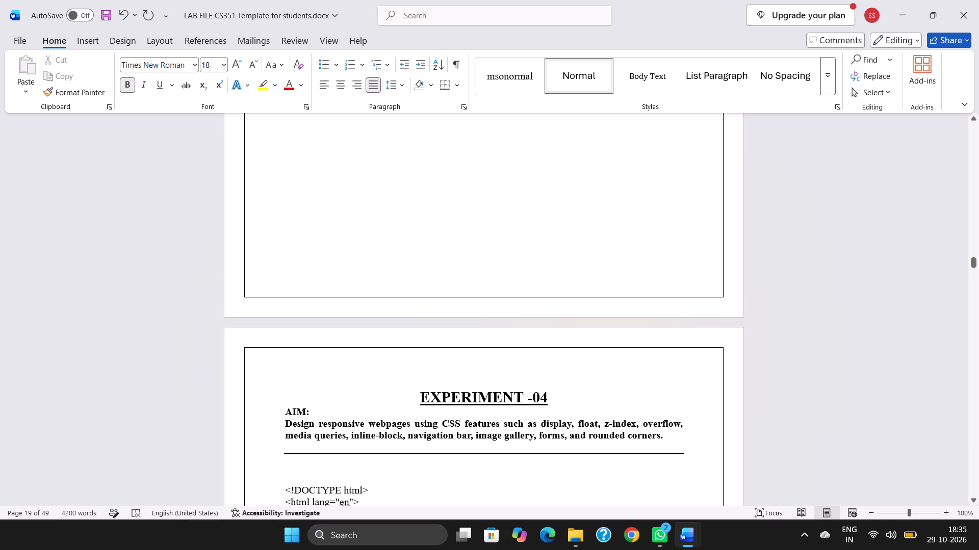
{"action": "left_click", "coordinate": [288, 472]}
{"action": "left_click", "coordinate": [291, 463]}
{"action": "left_click", "coordinate": [226, 67]}
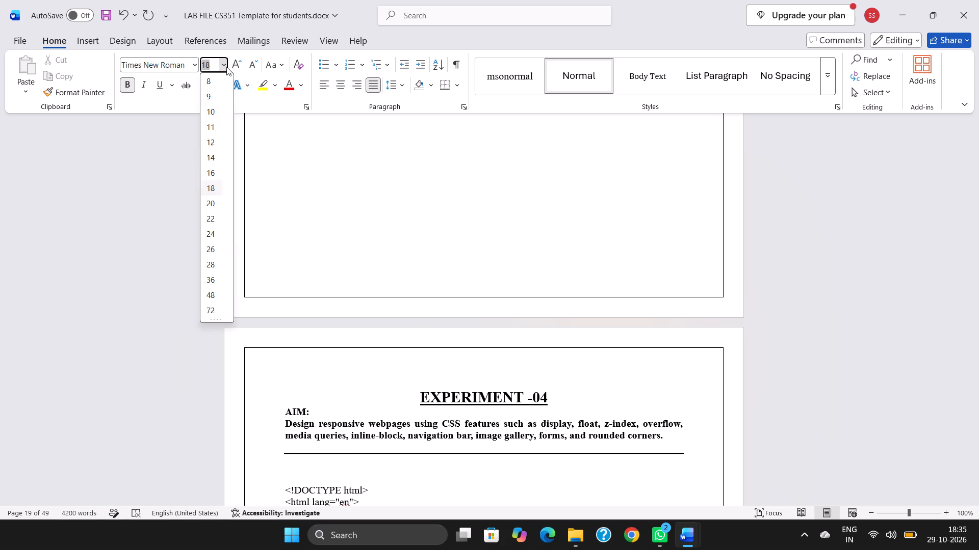
{"action": "left_click", "coordinate": [216, 146]}
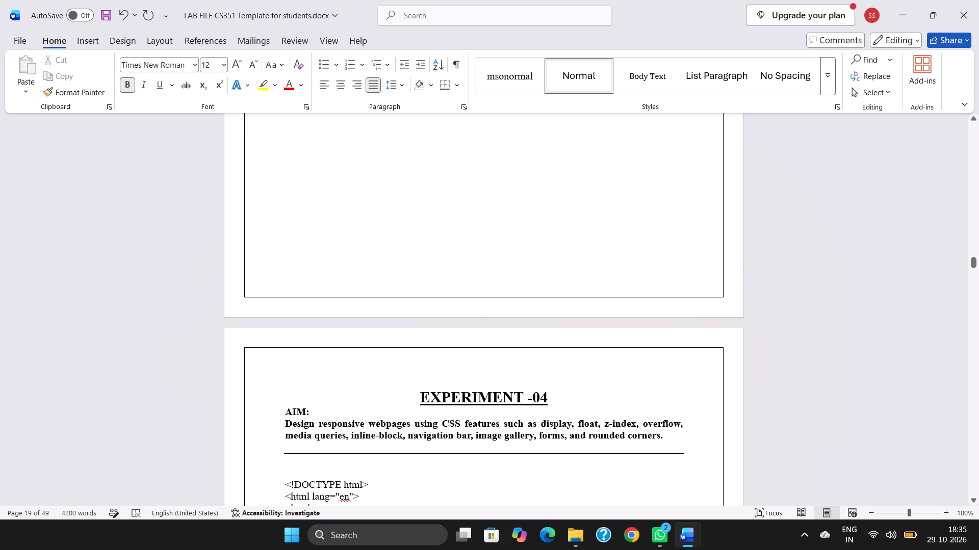
{"action": "key", "text": "s"}
{"action": "type", "text": "ource code"}
{"action": "key", "text": "shift+colon"}
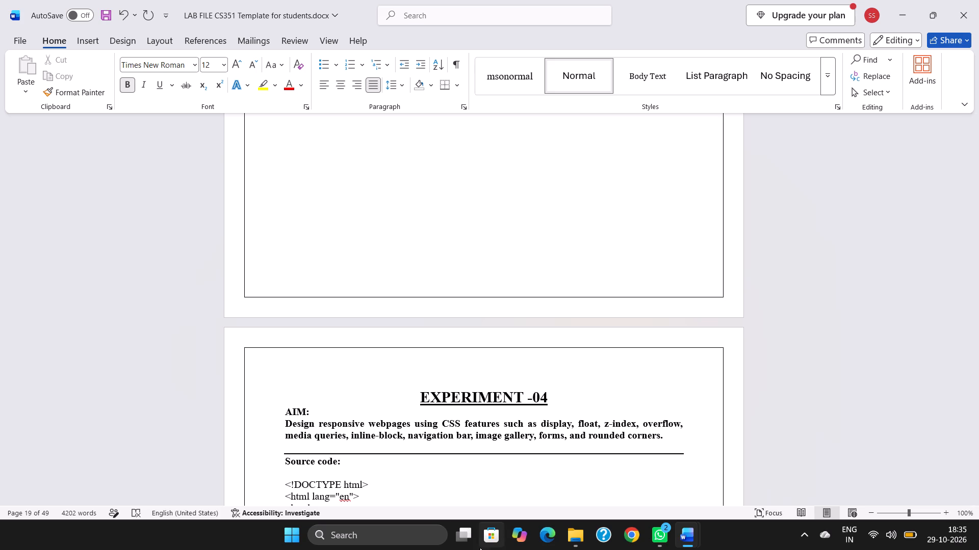
Add an "AIM:" label on the empty line below the EXPERIMENT-05 heading.
{"action": "scroll", "coordinate": [382, 461], "scroll_direction": "down", "scroll_amount": 5}
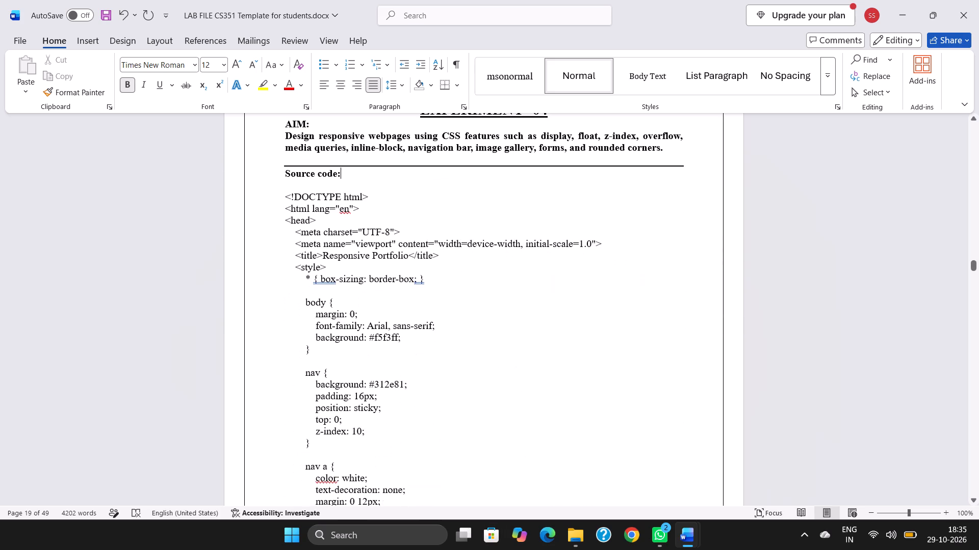
{"action": "scroll", "coordinate": [382, 461], "scroll_direction": "down", "scroll_amount": 7}
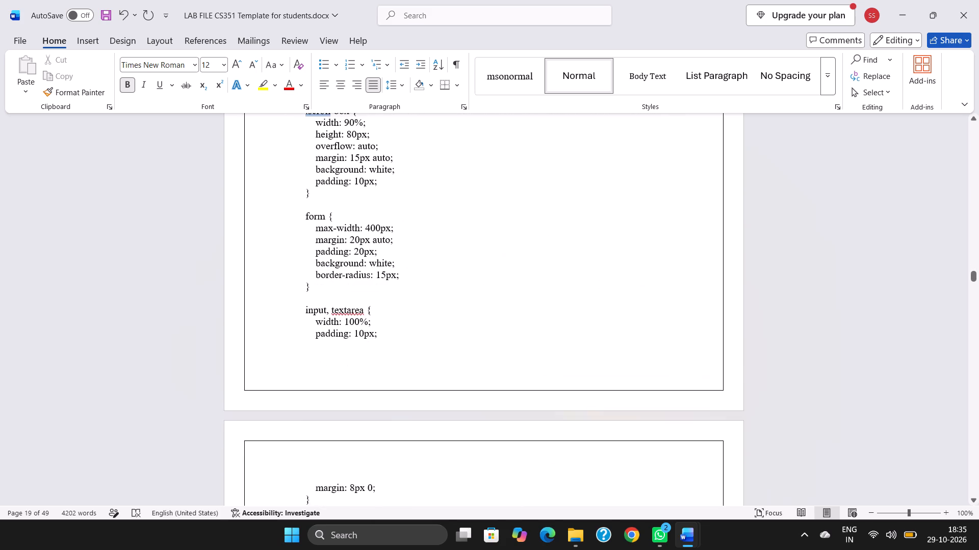
{"action": "scroll", "coordinate": [382, 461], "scroll_direction": "down", "scroll_amount": 7}
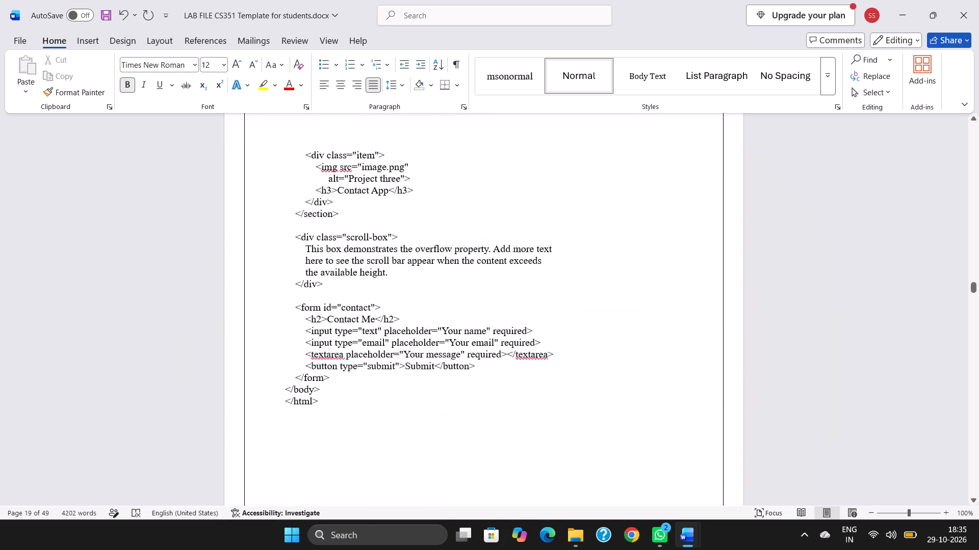
{"action": "scroll", "coordinate": [382, 461], "scroll_direction": "down", "scroll_amount": 4}
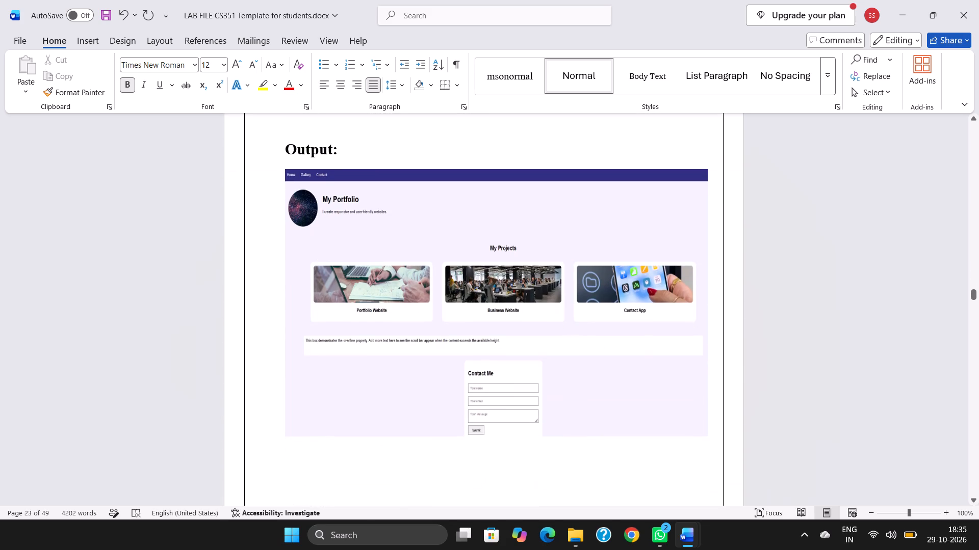
{"action": "scroll", "coordinate": [382, 461], "scroll_direction": "up", "scroll_amount": 1}
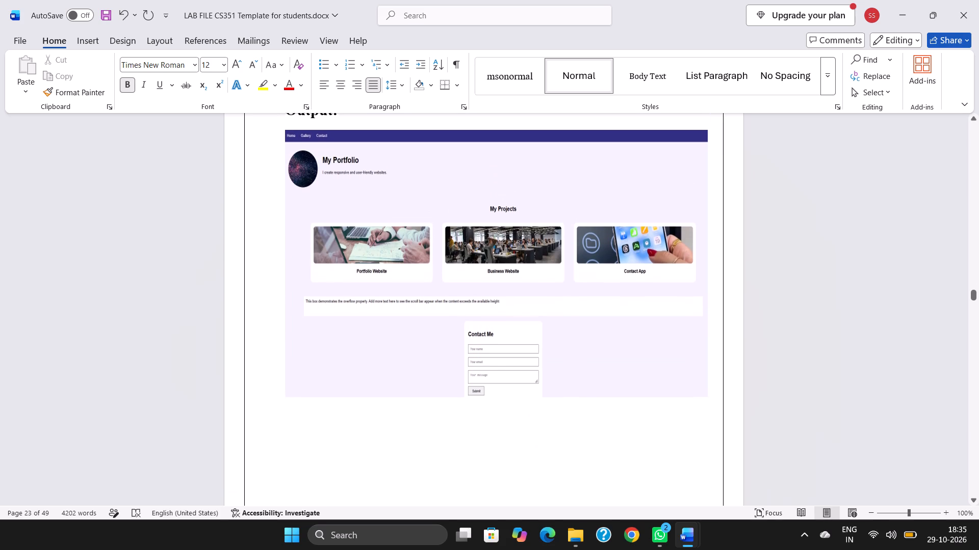
{"action": "scroll", "coordinate": [382, 461], "scroll_direction": "up", "scroll_amount": 2}
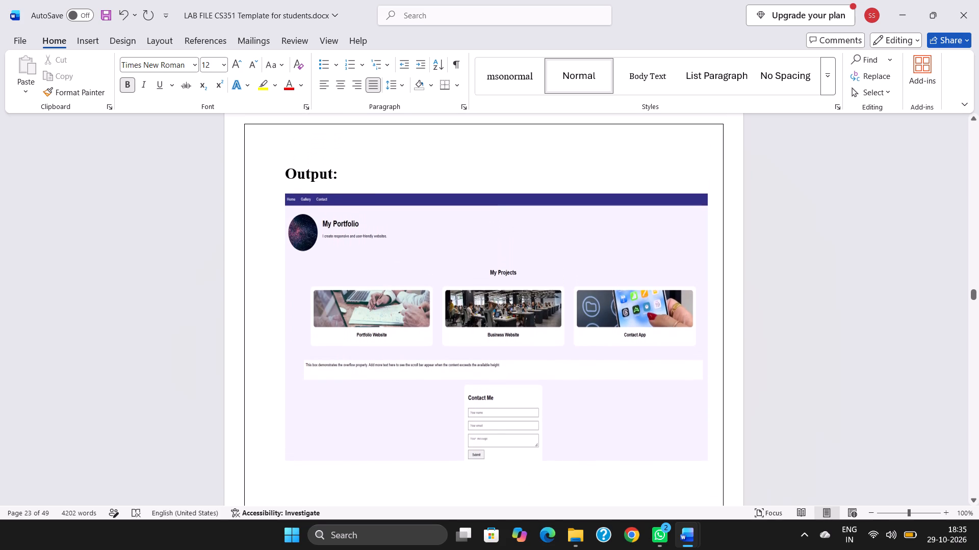
{"action": "scroll", "coordinate": [382, 461], "scroll_direction": "down", "scroll_amount": 1}
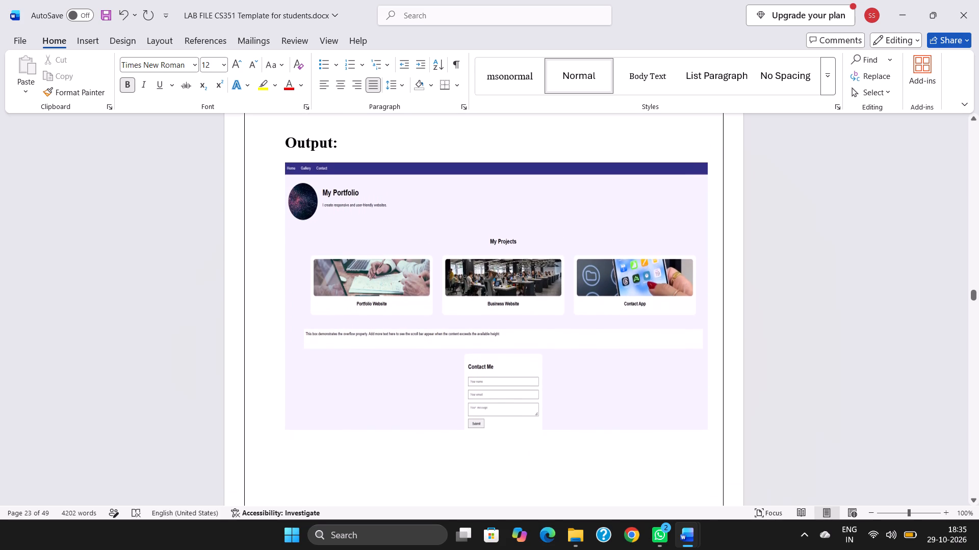
{"action": "scroll", "coordinate": [382, 461], "scroll_direction": "down", "scroll_amount": 3}
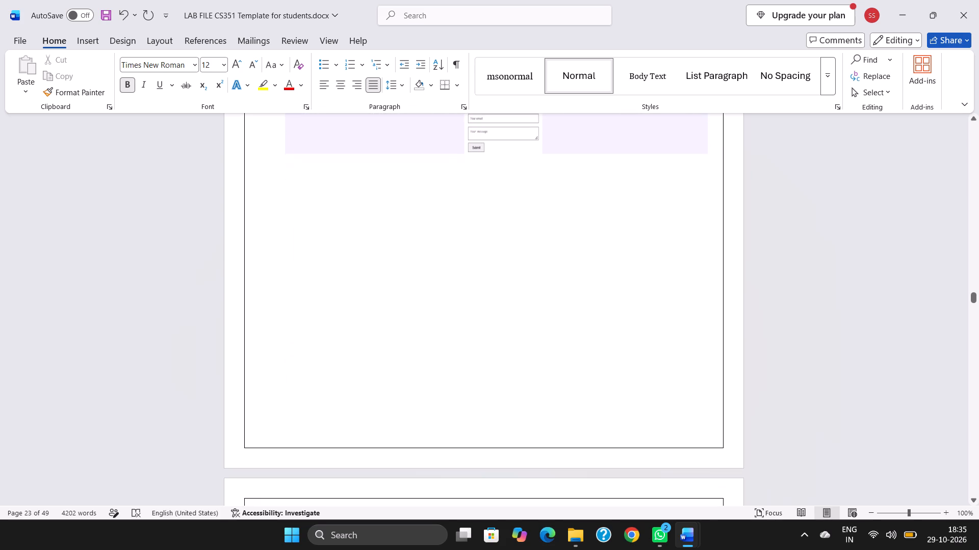
{"action": "scroll", "coordinate": [382, 461], "scroll_direction": "down", "scroll_amount": 3}
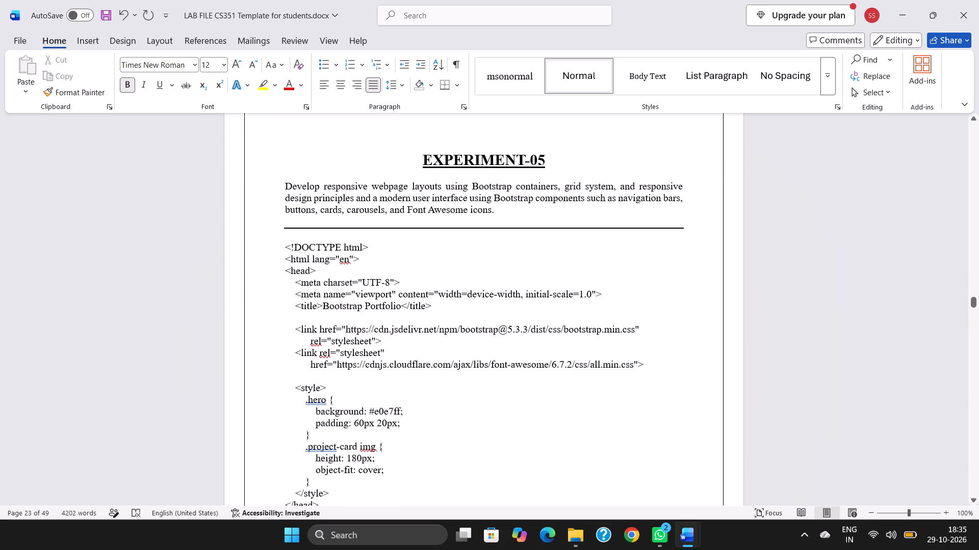
{"action": "left_click", "coordinate": [289, 174]}
{"action": "type", "text": "aim"}
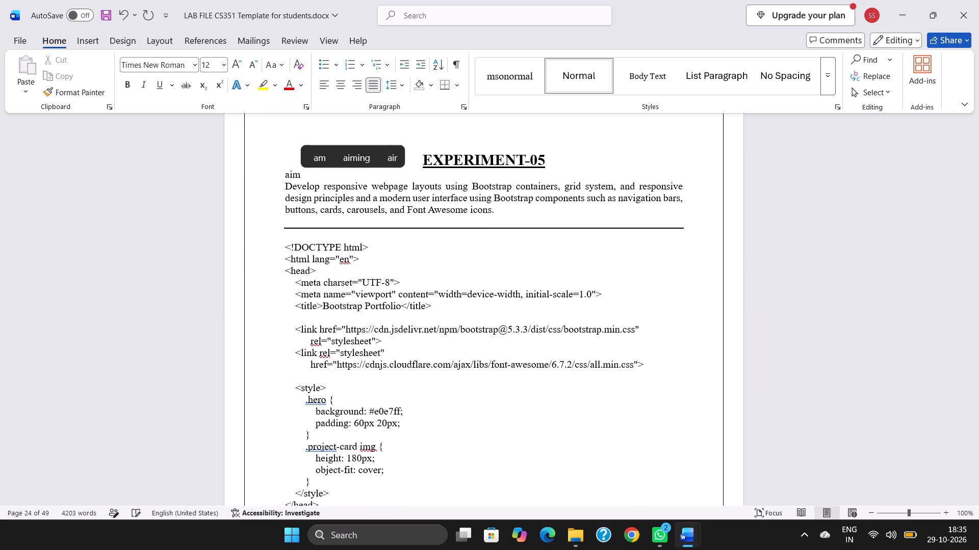
{"action": "key", "text": "BackSpace"}
{"action": "key", "text": "BackSpace"}
{"action": "key", "text": "BackSpace"}
{"action": "type", "text": "AIM:"}
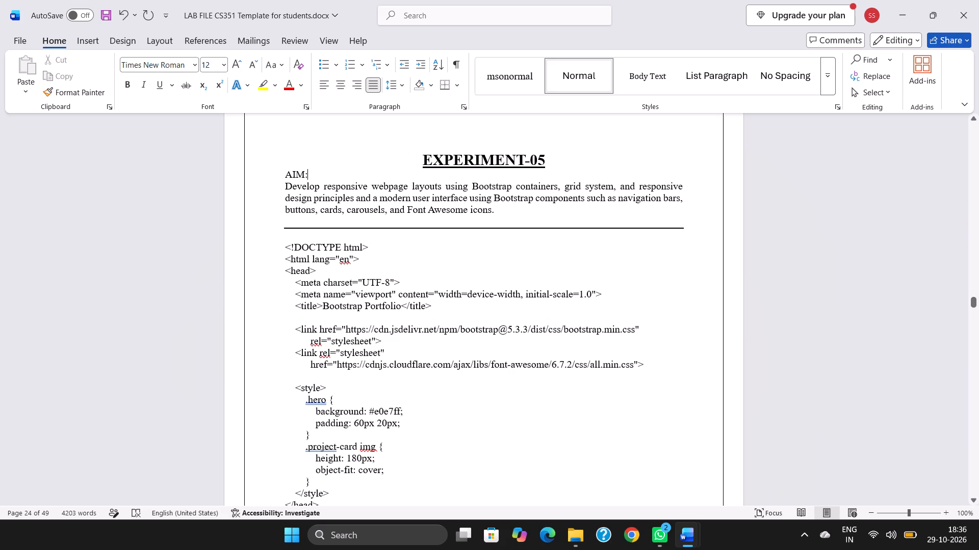
Make the AIM: label and description under the EXPERIMENT-05 heading bold.
{"action": "left_click_drag", "start_coordinate": [284, 174], "coordinate": [473, 215]}
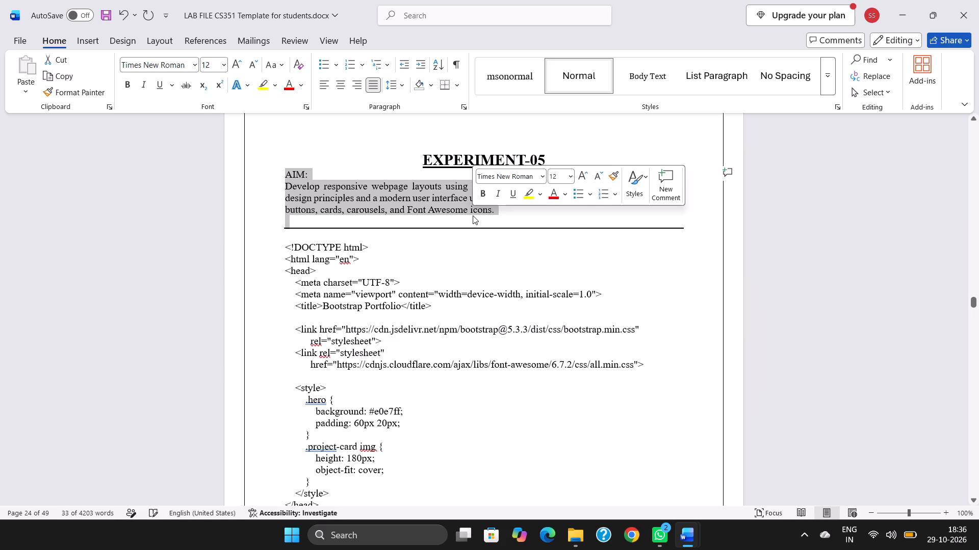
{"action": "left_click", "coordinate": [488, 201]}
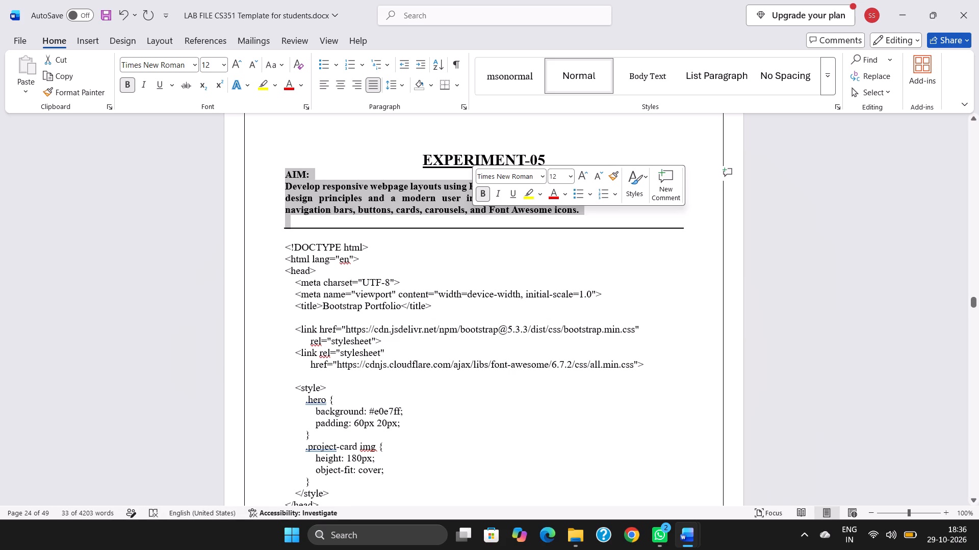
Add a bold "Source code:" label followed by an empty line between the Experiment 05 divider and its code.
{"action": "left_click", "coordinate": [306, 236]}
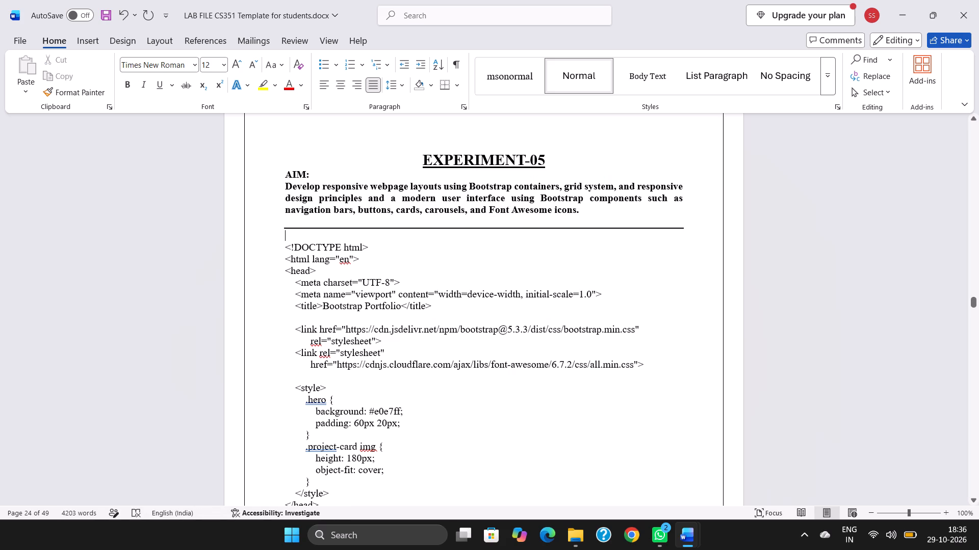
{"action": "key", "text": "s"}
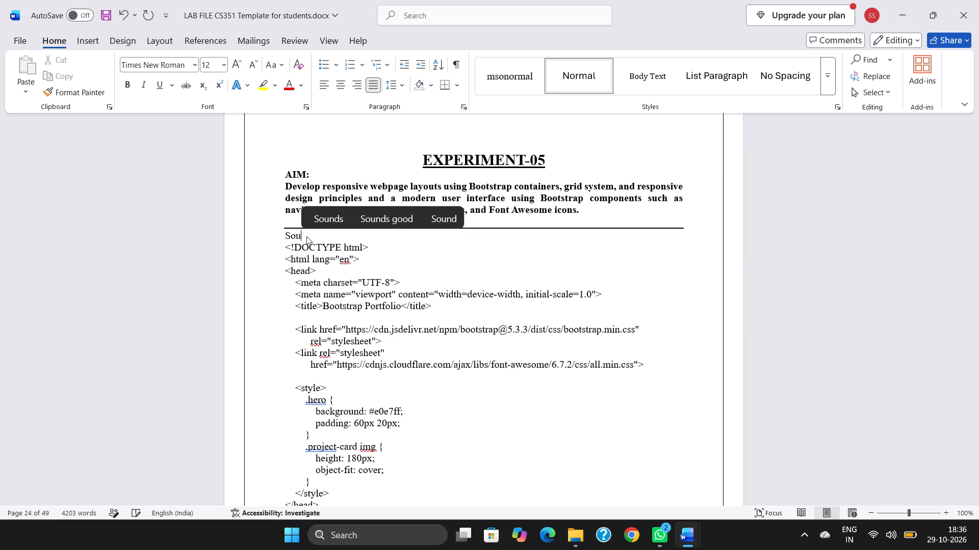
{"action": "type", "text": "rce c"}
{"action": "key", "text": "BackSpace"}
{"action": "key", "text": "BackSpace"}
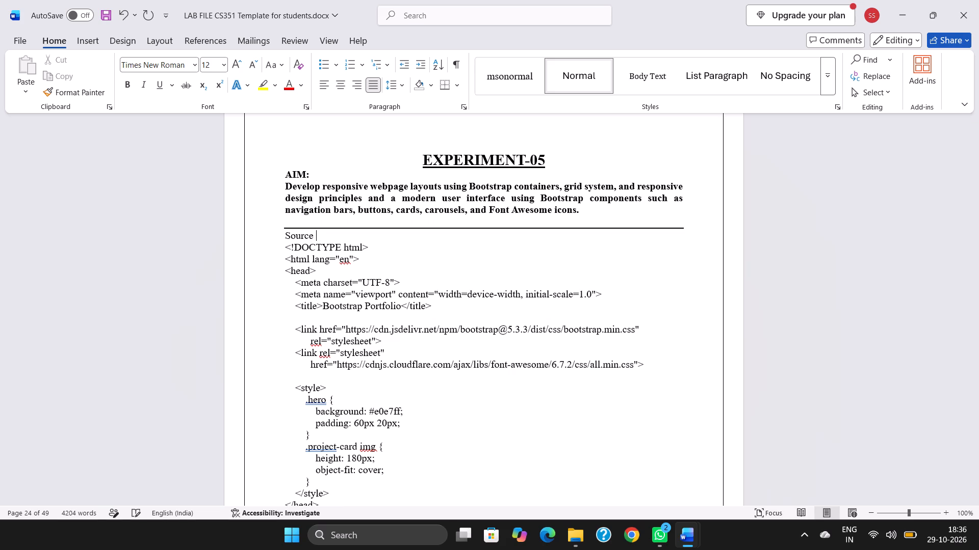
{"action": "key", "text": "BackSpace"}
{"action": "type", "text": "e code"}
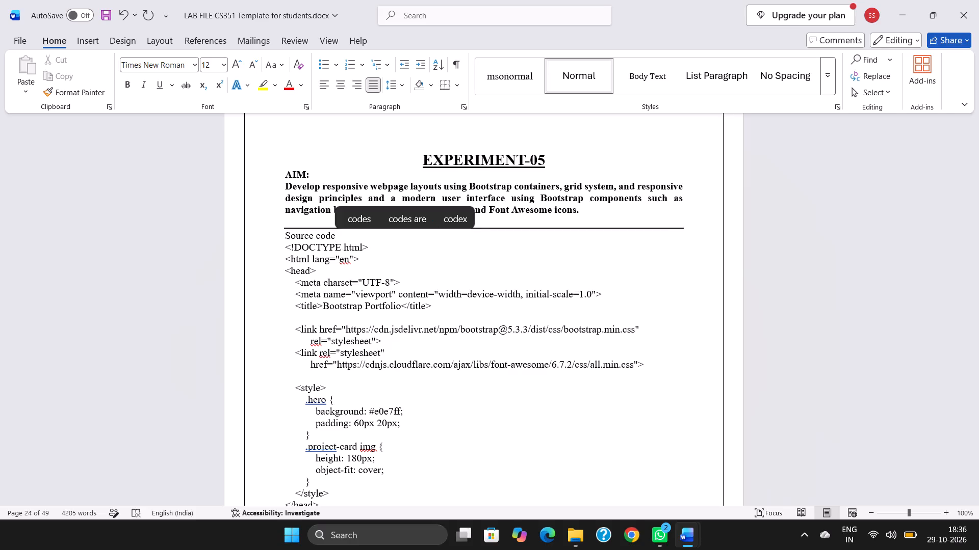
{"action": "key", "text": "shift+colon"}
{"action": "key", "text": "Return"}
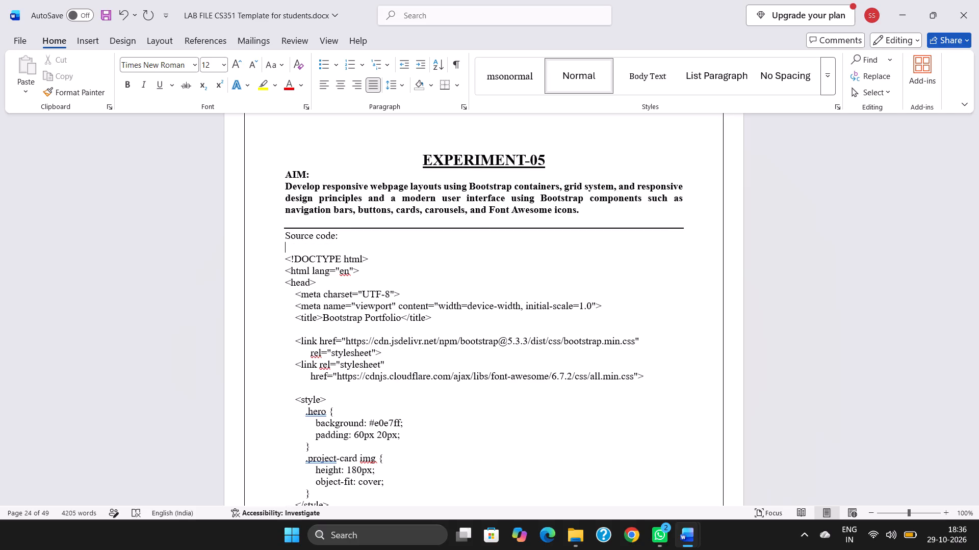
{"action": "left_click_drag", "start_coordinate": [345, 234], "coordinate": [287, 234]}
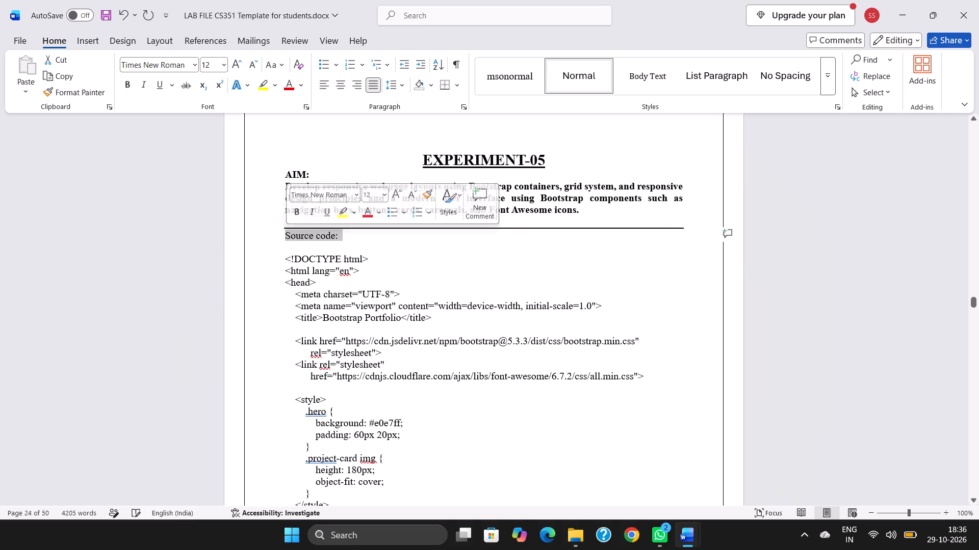
{"action": "left_click", "coordinate": [126, 84]}
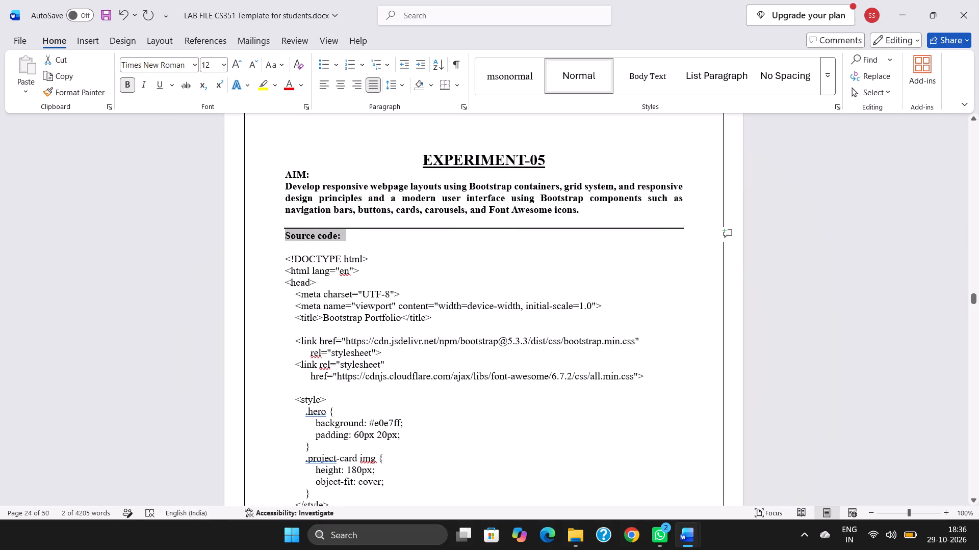
Add an "OUTPUT:" label on the empty line above the Experiment 05 output screenshots.
{"action": "scroll", "coordinate": [396, 257], "scroll_direction": "down", "scroll_amount": 10}
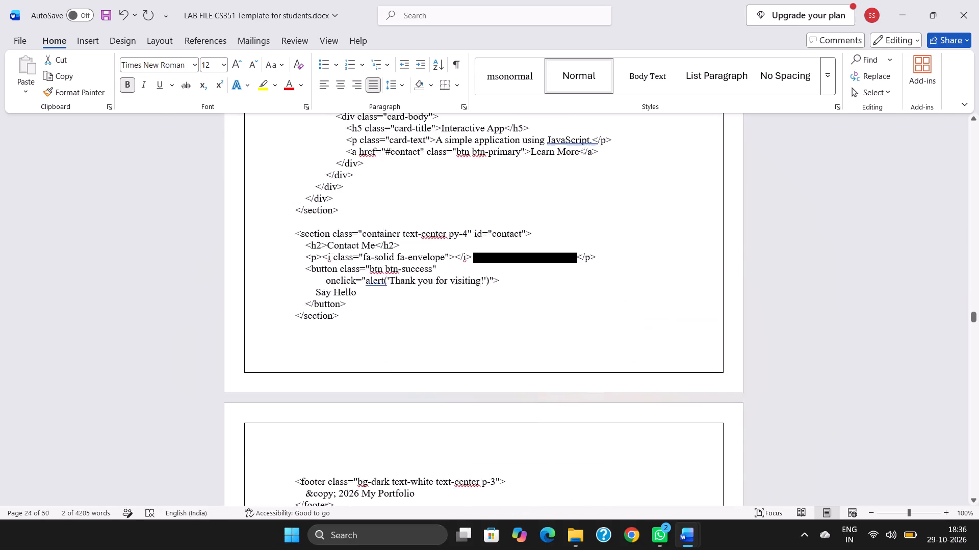
{"action": "scroll", "coordinate": [396, 257], "scroll_direction": "down", "scroll_amount": 9}
{"action": "scroll", "coordinate": [396, 257], "scroll_direction": "up", "scroll_amount": 1}
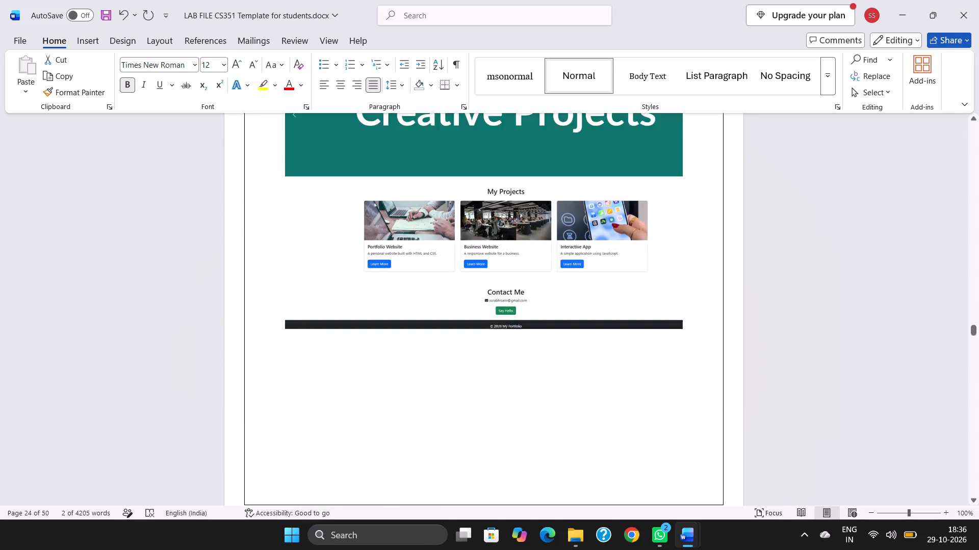
{"action": "scroll", "coordinate": [396, 257], "scroll_direction": "up", "scroll_amount": 3}
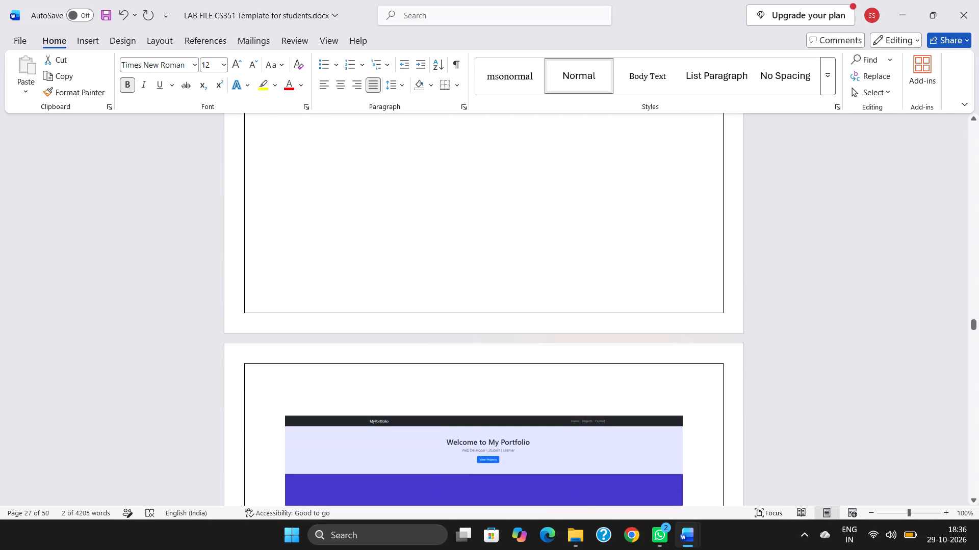
{"action": "scroll", "coordinate": [396, 257], "scroll_direction": "up", "scroll_amount": 3}
{"action": "scroll", "coordinate": [396, 257], "scroll_direction": "down", "scroll_amount": 1}
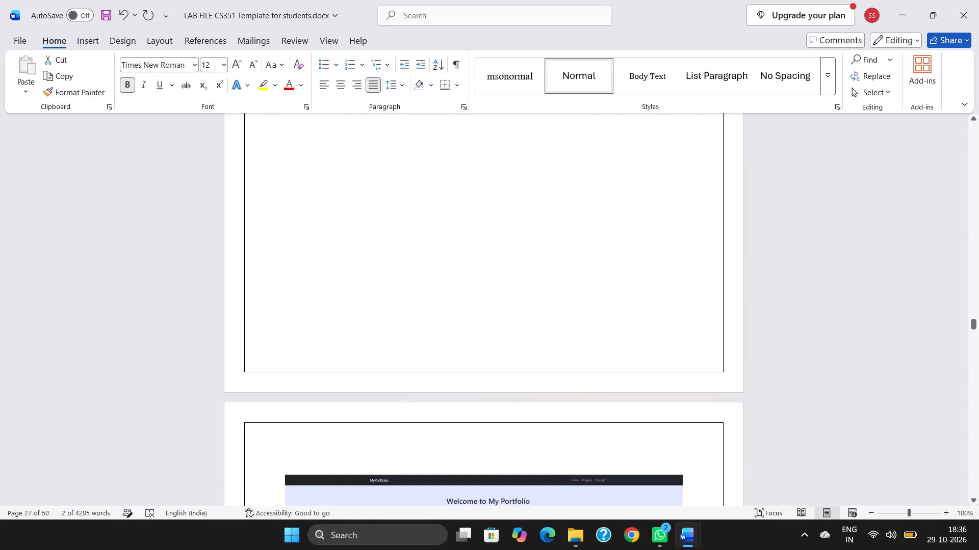
{"action": "scroll", "coordinate": [396, 257], "scroll_direction": "down", "scroll_amount": 1}
{"action": "left_click", "coordinate": [296, 289]}
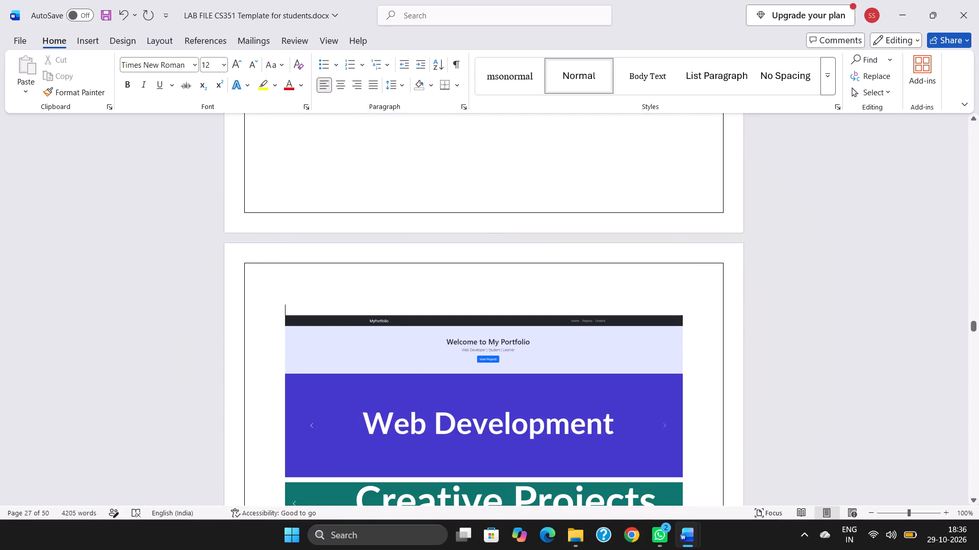
{"action": "type", "text": "ou"}
{"action": "key", "text": "BackSpace"}
{"action": "key", "text": "BackSpace"}
{"action": "type", "text": "OUT"}
{"action": "type", "text": "PUT"}
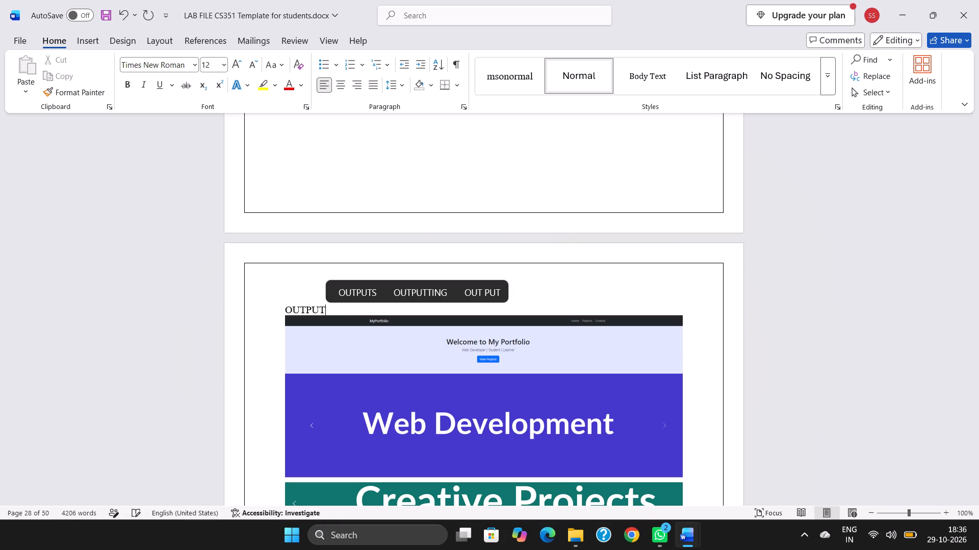
{"action": "key", "text": "shift+colon"}
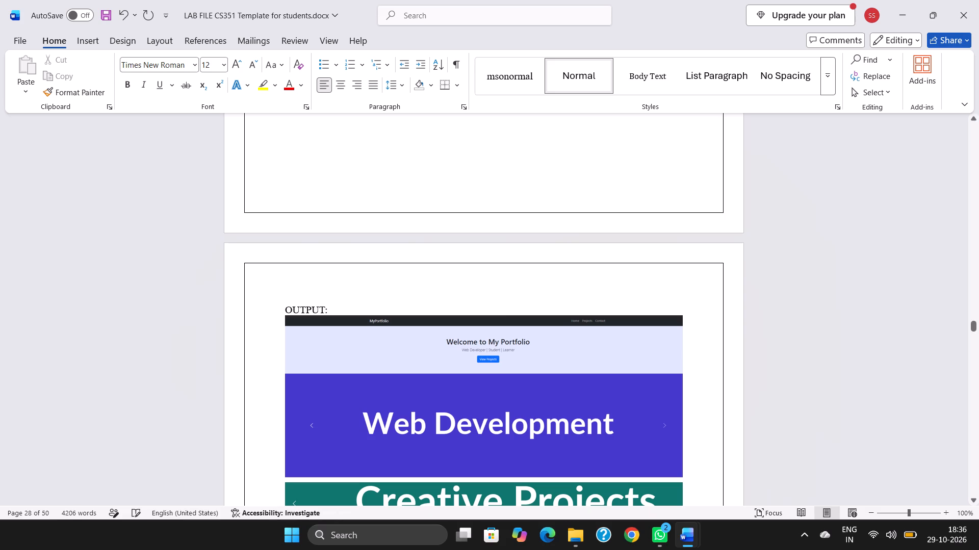
Make the Experiment 05 OUTPUT: label bold and insert an empty line below it.
{"action": "left_click_drag", "start_coordinate": [333, 312], "coordinate": [287, 313]}
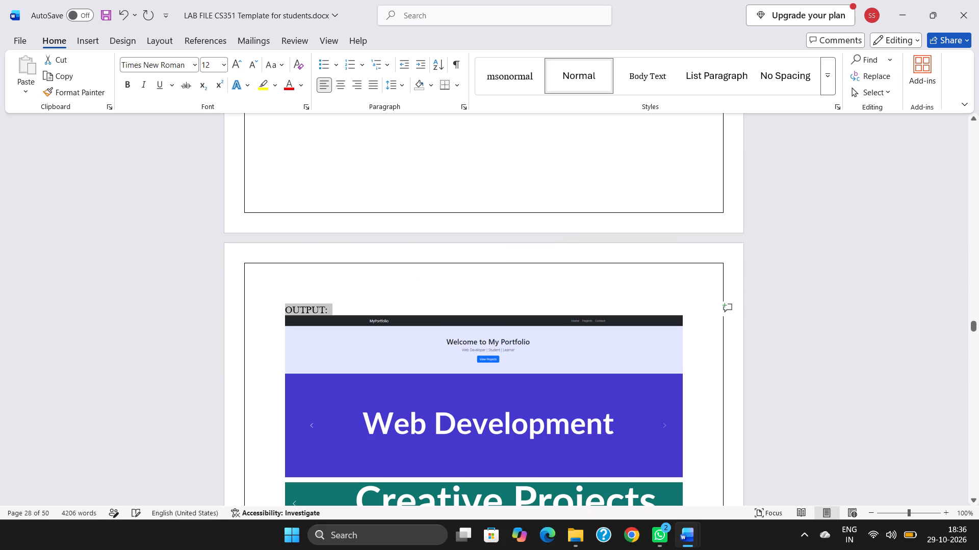
{"action": "left_click", "coordinate": [130, 83]}
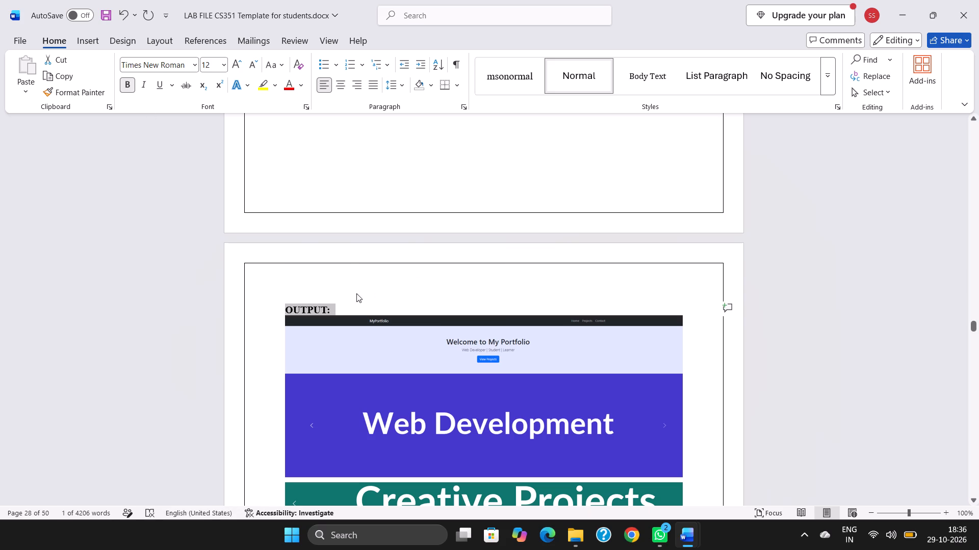
{"action": "left_click", "coordinate": [350, 308]}
{"action": "key", "text": "Return"}
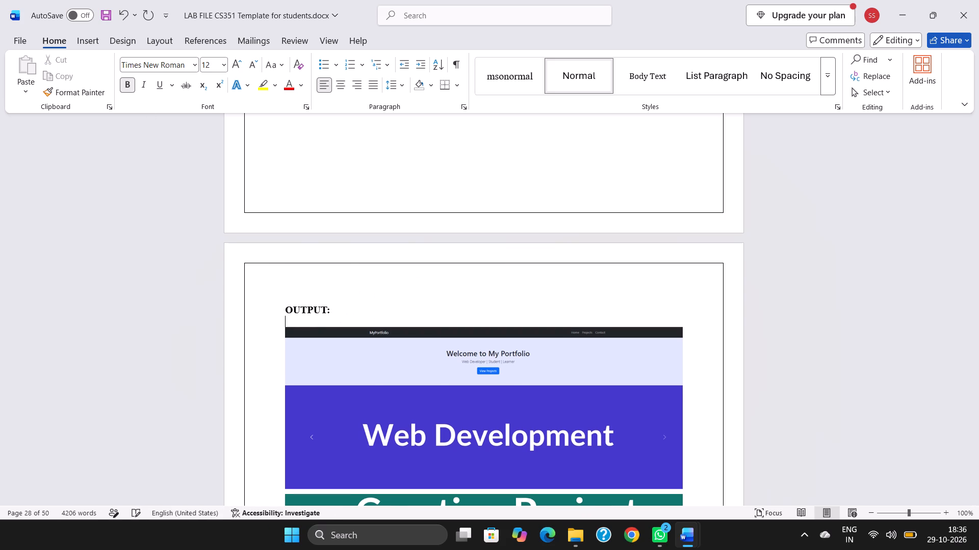
Set the Experiment 05 OUTPUT: label to 18 points, matching the Output: label above the JavaScript Fundamentals screenshot.
{"action": "scroll", "coordinate": [350, 308], "scroll_direction": "down", "scroll_amount": 8}
{"action": "scroll", "coordinate": [350, 308], "scroll_direction": "up", "scroll_amount": 2}
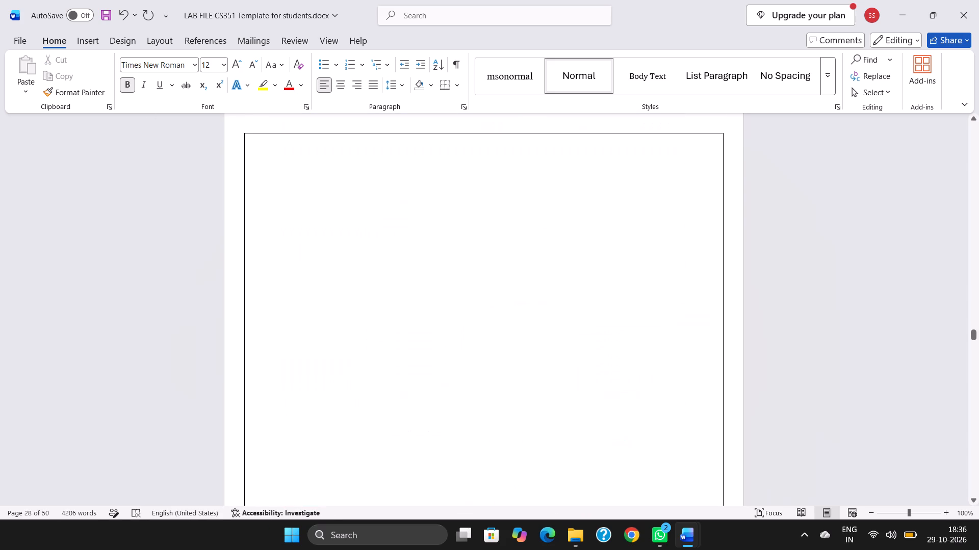
{"action": "scroll", "coordinate": [350, 308], "scroll_direction": "down", "scroll_amount": 1}
{"action": "scroll", "coordinate": [350, 308], "scroll_direction": "up", "scroll_amount": 5}
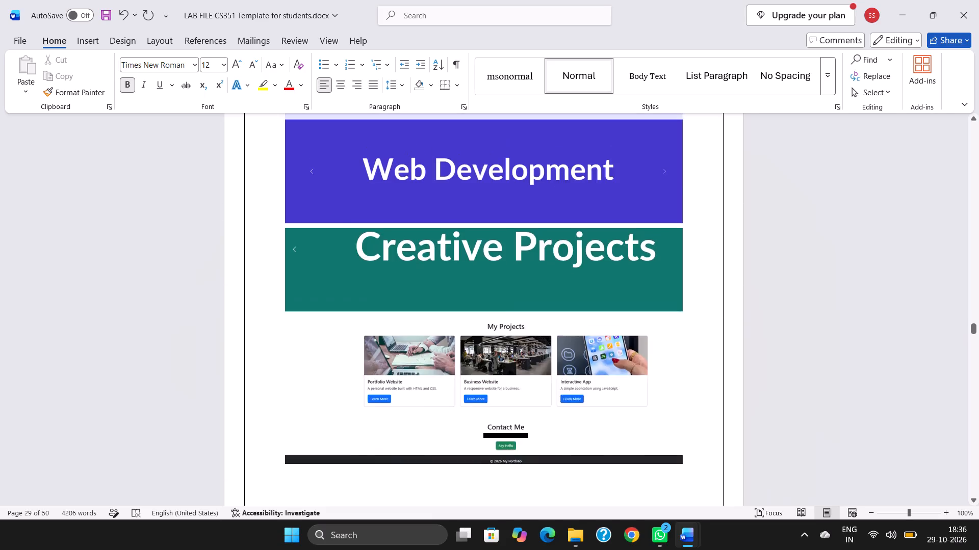
{"action": "scroll", "coordinate": [350, 308], "scroll_direction": "down", "scroll_amount": 7}
{"action": "scroll", "coordinate": [350, 308], "scroll_direction": "up", "scroll_amount": 2}
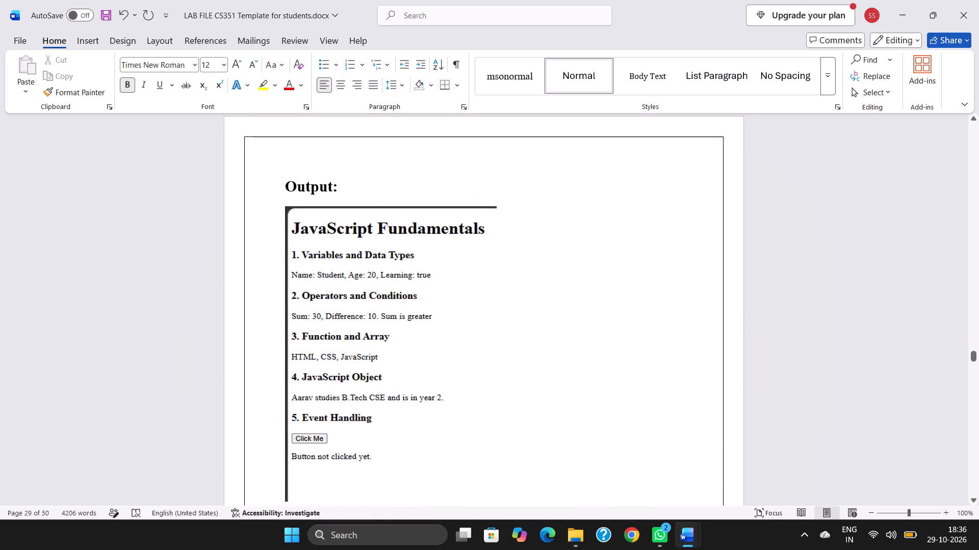
{"action": "scroll", "coordinate": [350, 308], "scroll_direction": "up", "scroll_amount": 1}
{"action": "scroll", "coordinate": [350, 308], "scroll_direction": "down", "scroll_amount": 1}
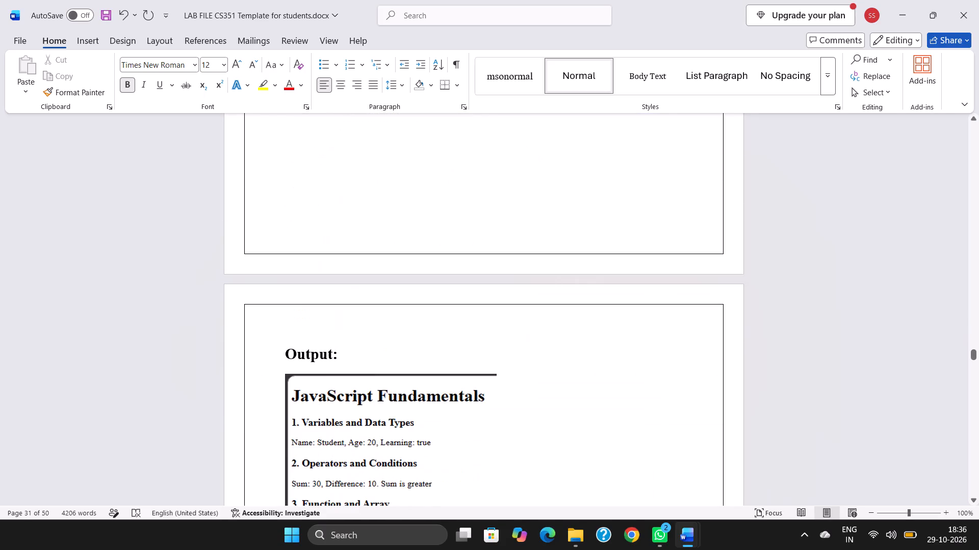
{"action": "left_click", "coordinate": [321, 356]}
{"action": "scroll", "coordinate": [434, 219], "scroll_direction": "up", "scroll_amount": 7}
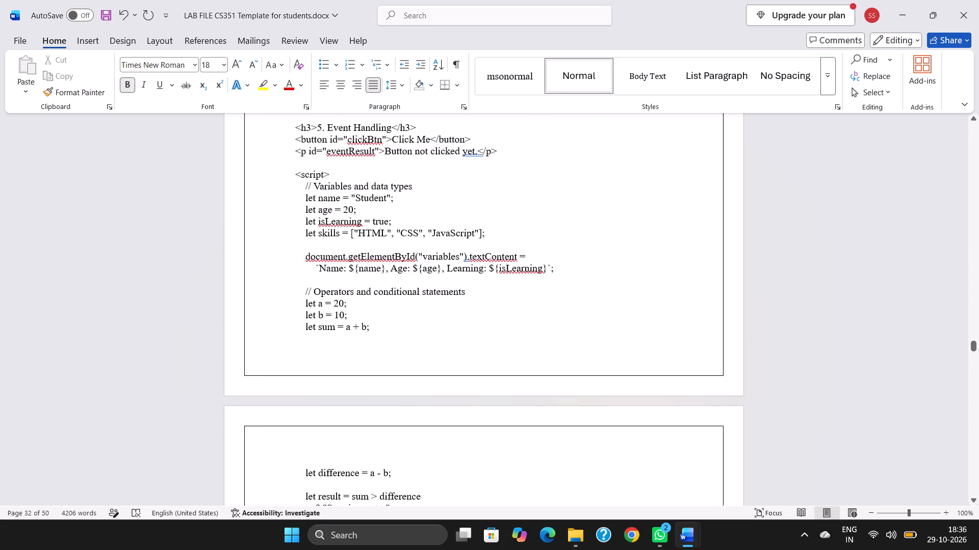
{"action": "scroll", "coordinate": [434, 219], "scroll_direction": "up", "scroll_amount": 7}
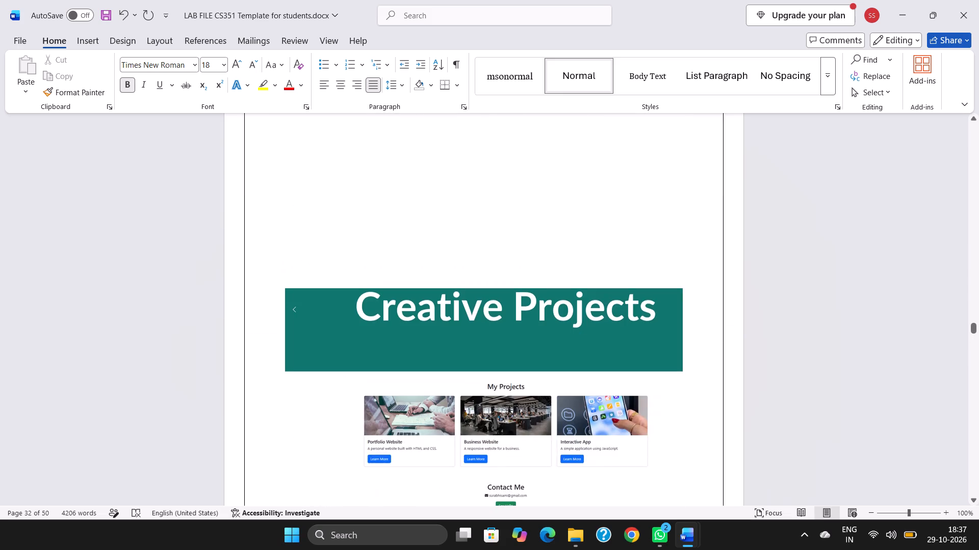
{"action": "scroll", "coordinate": [434, 219], "scroll_direction": "up", "scroll_amount": 1}
{"action": "left_click_drag", "start_coordinate": [330, 233], "coordinate": [293, 234]}
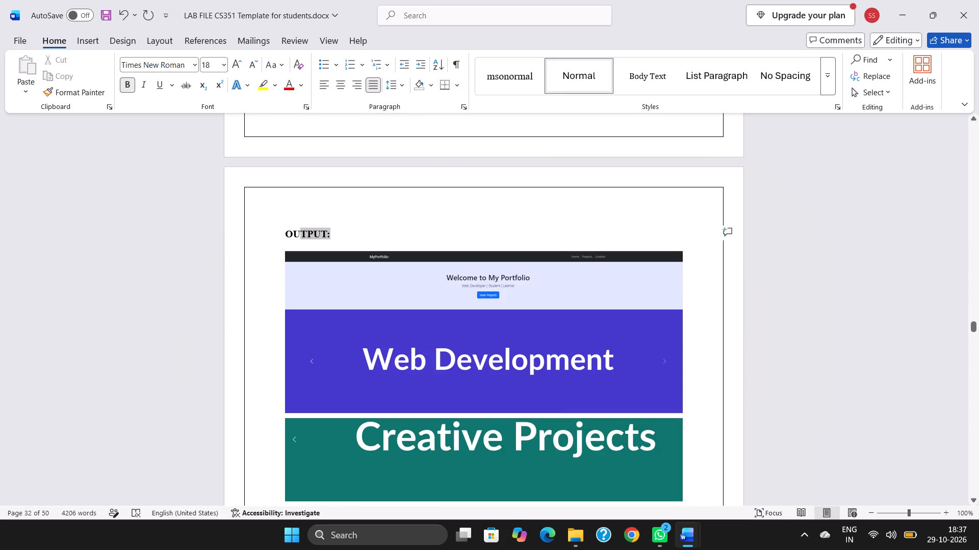
{"action": "left_click_drag", "start_coordinate": [293, 234], "coordinate": [286, 235]}
{"action": "left_click", "coordinate": [223, 67]}
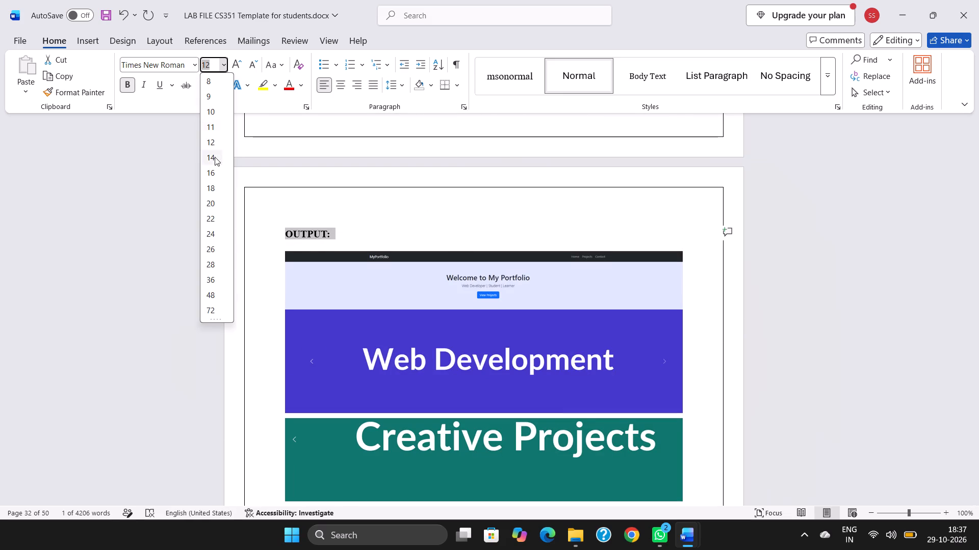
{"action": "left_click", "coordinate": [212, 184]}
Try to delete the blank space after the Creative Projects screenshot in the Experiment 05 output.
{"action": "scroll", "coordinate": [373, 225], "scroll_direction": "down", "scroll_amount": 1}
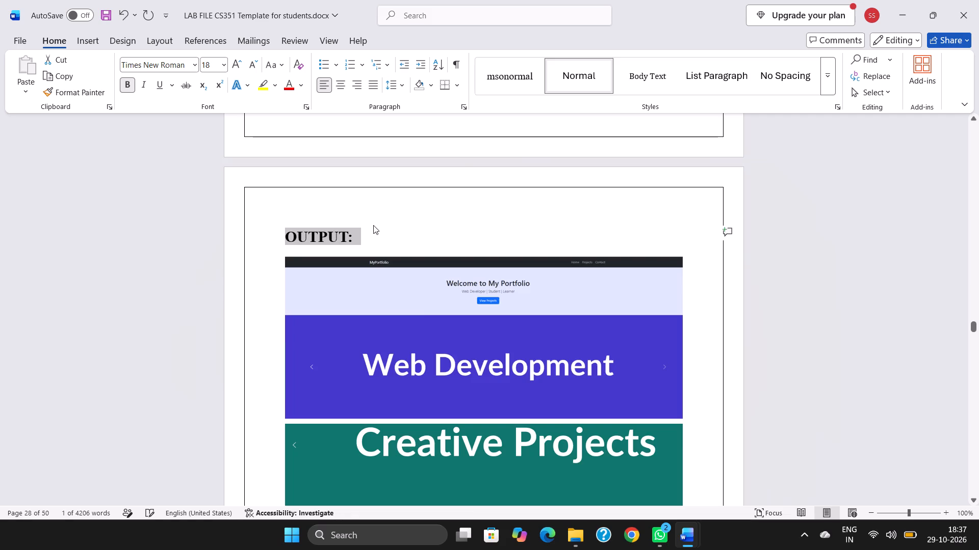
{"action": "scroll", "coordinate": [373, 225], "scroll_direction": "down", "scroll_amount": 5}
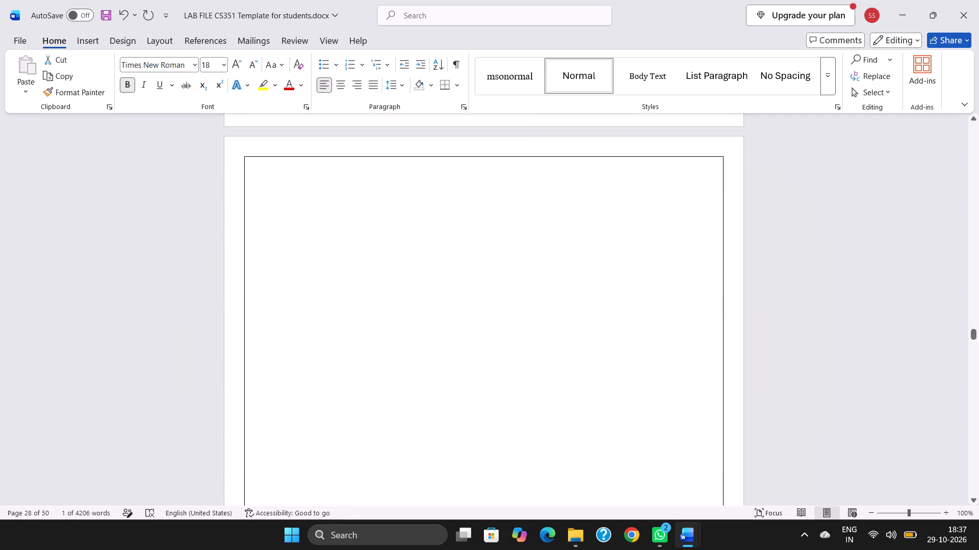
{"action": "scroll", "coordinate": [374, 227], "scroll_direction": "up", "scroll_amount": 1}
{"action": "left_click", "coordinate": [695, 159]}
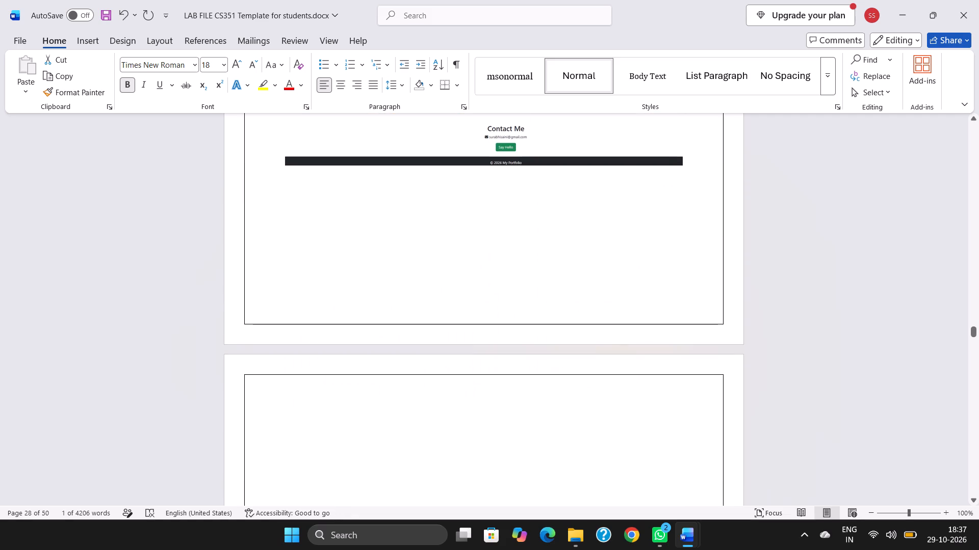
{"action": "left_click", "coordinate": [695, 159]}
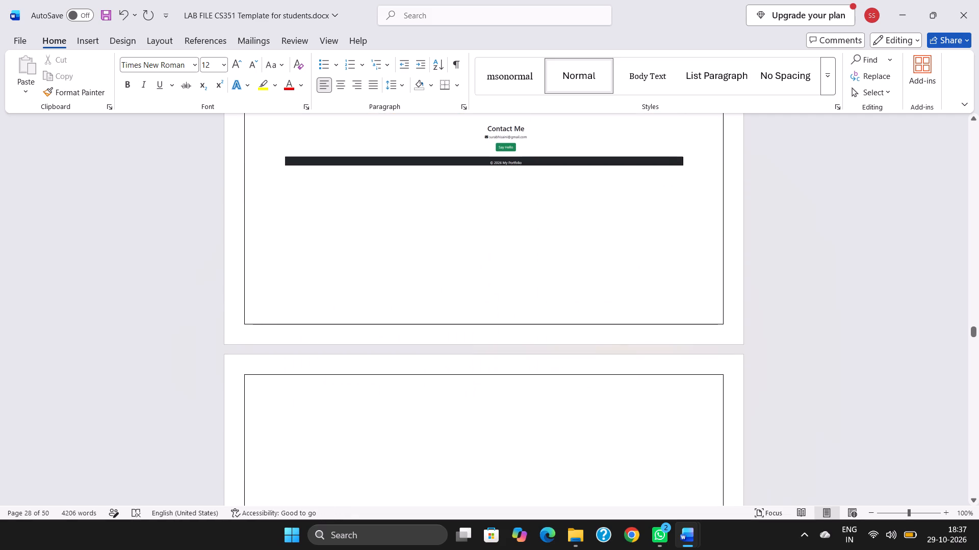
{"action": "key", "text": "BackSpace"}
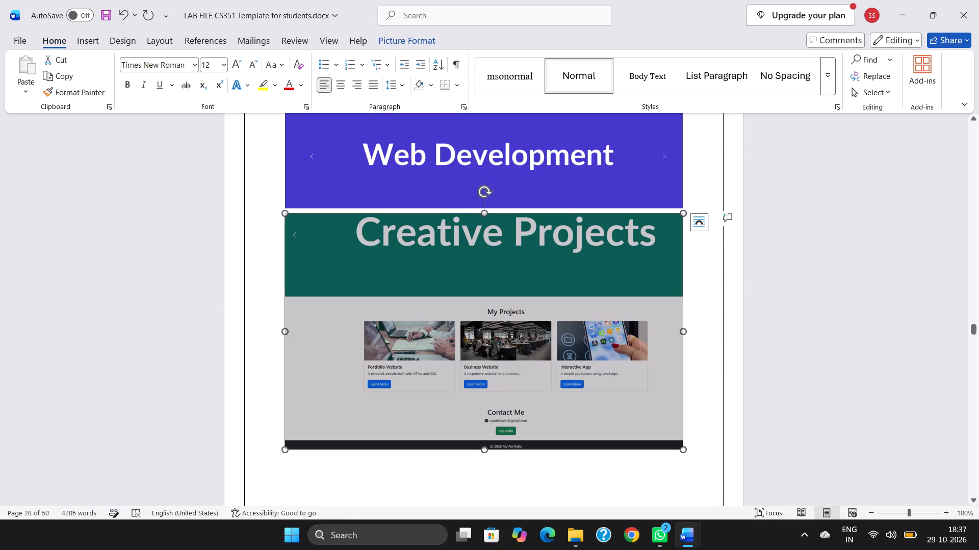
Insert twelve empty lines after the Creative Projects screenshot in the Experiment 05 output.
{"action": "scroll", "coordinate": [695, 159], "scroll_direction": "down", "scroll_amount": 4}
{"action": "scroll", "coordinate": [695, 159], "scroll_direction": "up", "scroll_amount": 1}
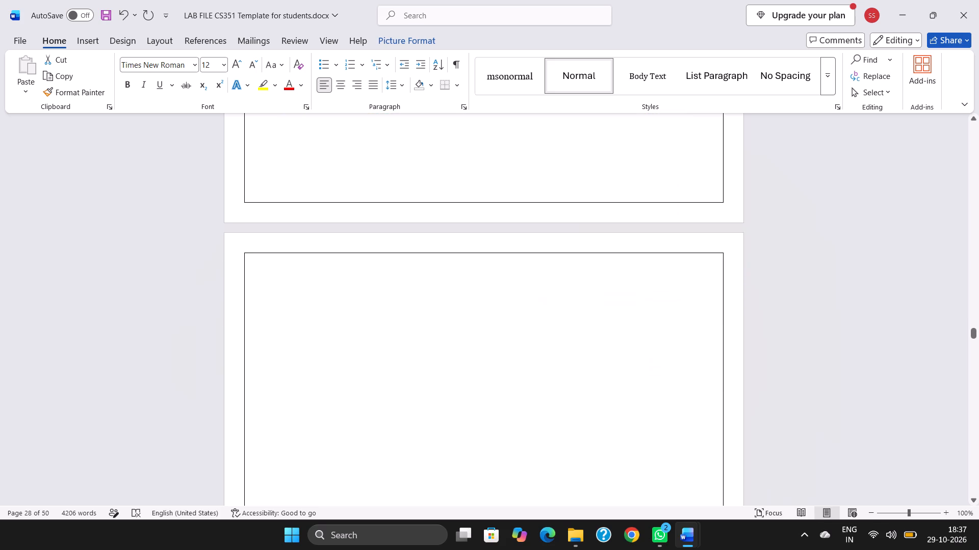
{"action": "scroll", "coordinate": [695, 159], "scroll_direction": "up", "scroll_amount": 1}
{"action": "scroll", "coordinate": [695, 159], "scroll_direction": "down", "scroll_amount": 1}
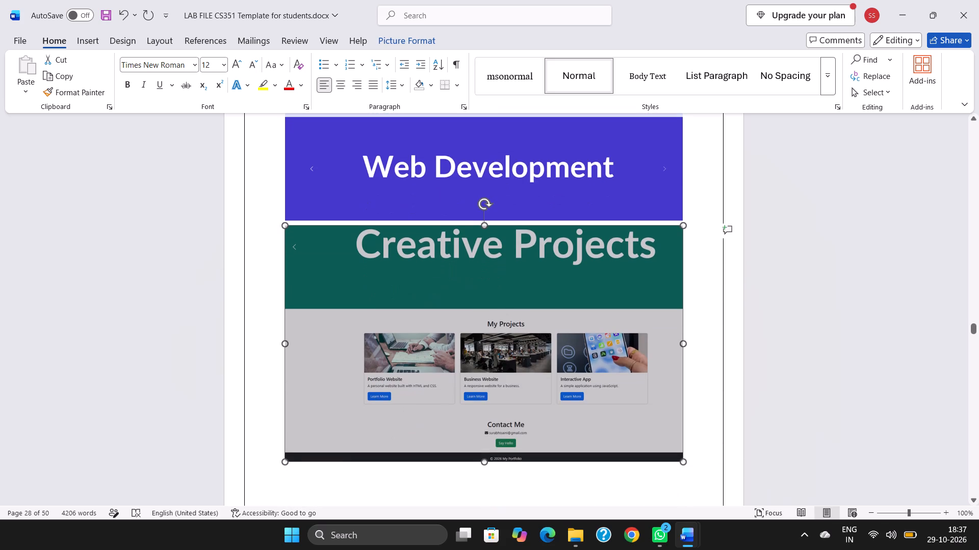
{"action": "left_click", "coordinate": [696, 456]}
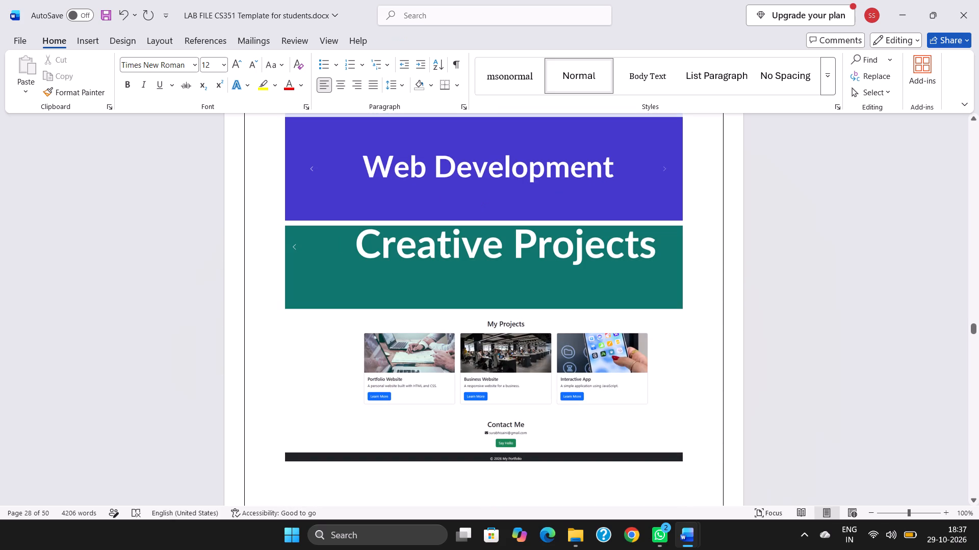
{"action": "left_click", "coordinate": [693, 456]}
{"action": "key", "text": "Return"}
{"action": "key", "text": "Return"}
{"action": "key", "text": "Return"}
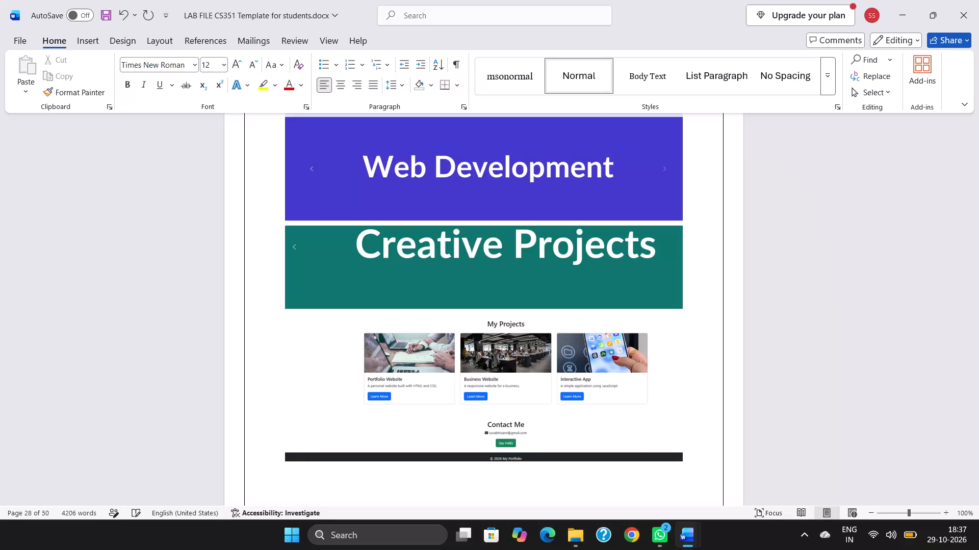
{"action": "scroll", "coordinate": [693, 456], "scroll_direction": "down", "scroll_amount": 1}
{"action": "key", "text": "Return"}
{"action": "key", "text": "Return"}
{"action": "key", "text": "Return"}
{"action": "key", "text": "Return"}
{"action": "key", "text": "Return"}
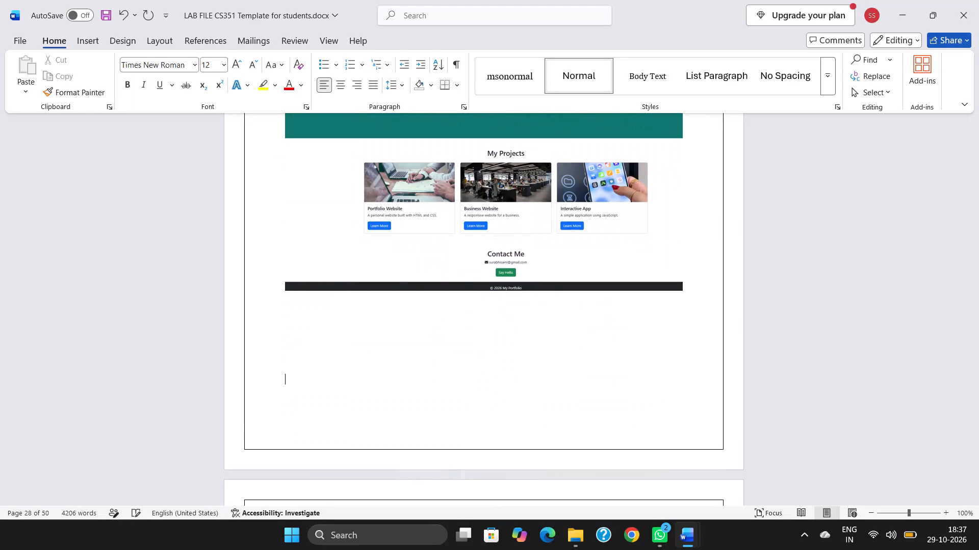
{"action": "key", "text": "Return"}
{"action": "key", "text": "Return"}
{"action": "key", "text": "Return"}
{"action": "key", "text": "Return"}
Delete the last four of the empty lines added below the Creative Projects screenshot.
{"action": "key", "text": "BackSpace"}
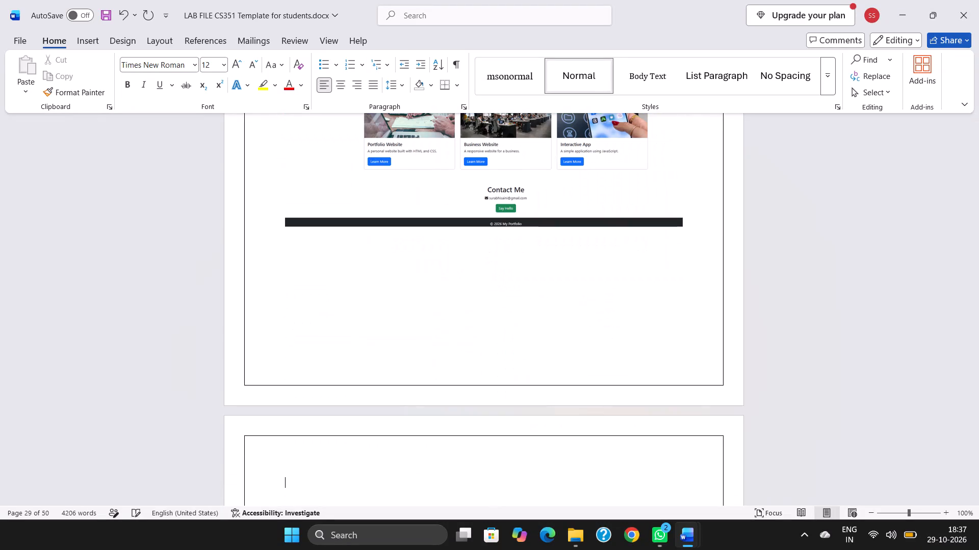
{"action": "key", "text": "BackSpace"}
{"action": "key", "text": "BackSpace"}
{"action": "key", "text": "BackSpace"}
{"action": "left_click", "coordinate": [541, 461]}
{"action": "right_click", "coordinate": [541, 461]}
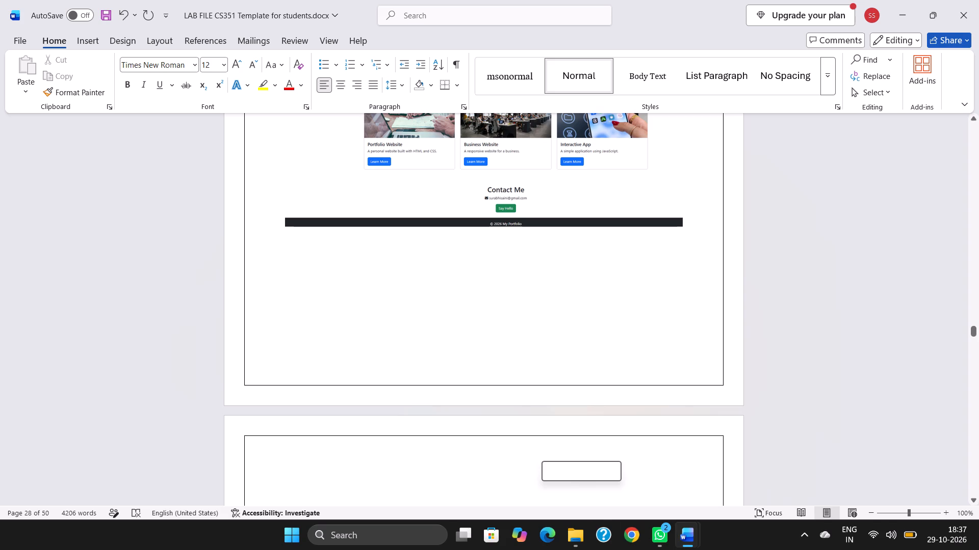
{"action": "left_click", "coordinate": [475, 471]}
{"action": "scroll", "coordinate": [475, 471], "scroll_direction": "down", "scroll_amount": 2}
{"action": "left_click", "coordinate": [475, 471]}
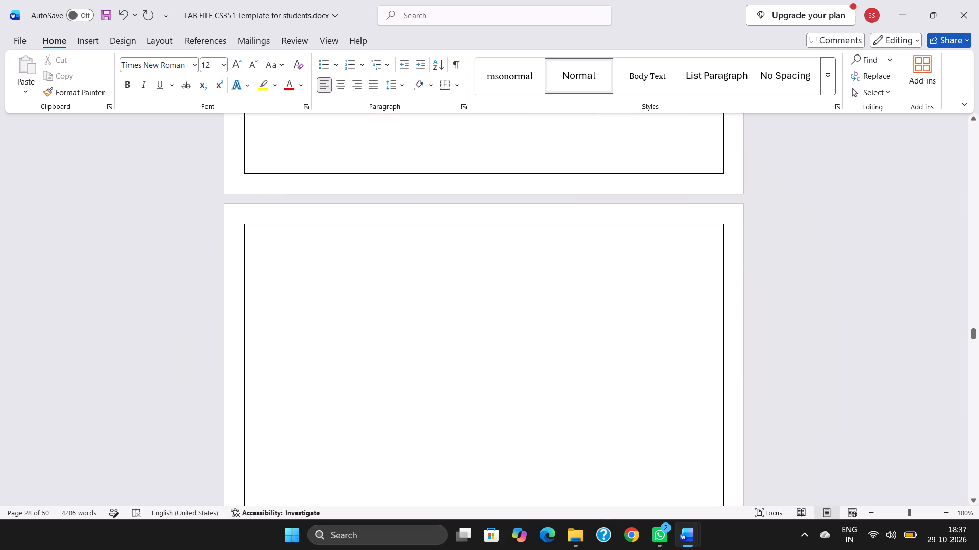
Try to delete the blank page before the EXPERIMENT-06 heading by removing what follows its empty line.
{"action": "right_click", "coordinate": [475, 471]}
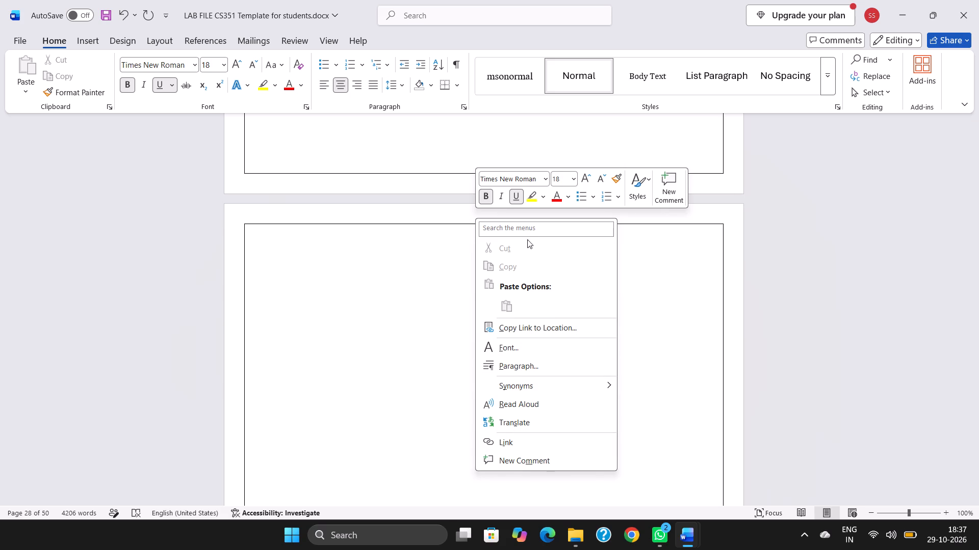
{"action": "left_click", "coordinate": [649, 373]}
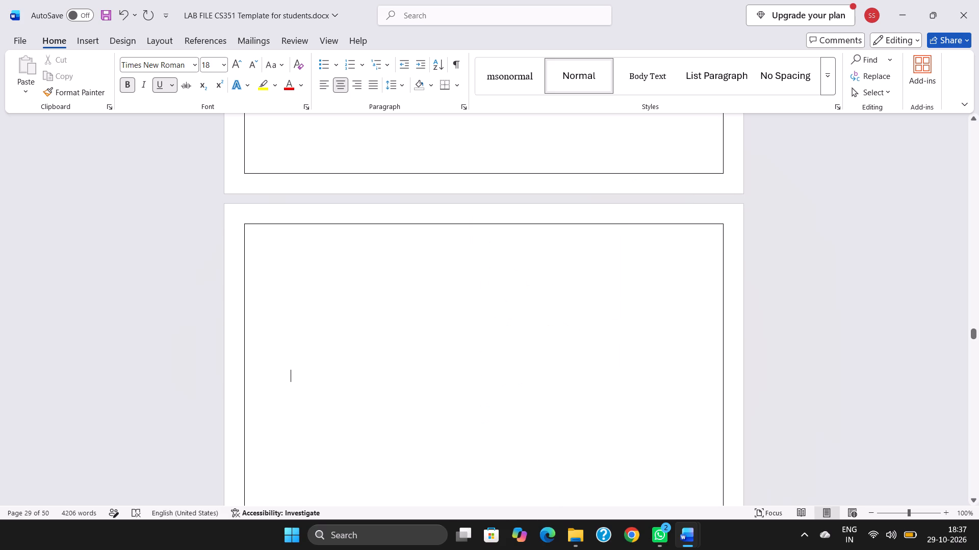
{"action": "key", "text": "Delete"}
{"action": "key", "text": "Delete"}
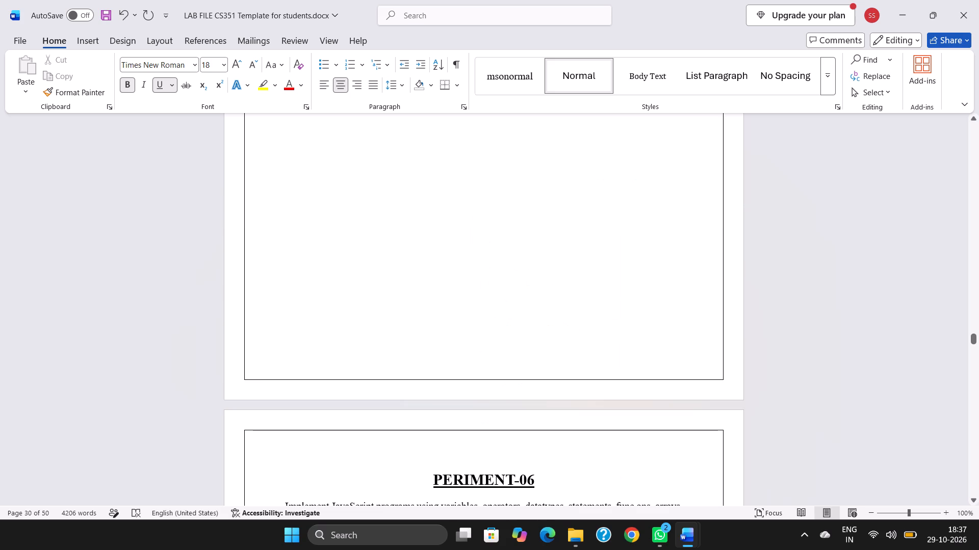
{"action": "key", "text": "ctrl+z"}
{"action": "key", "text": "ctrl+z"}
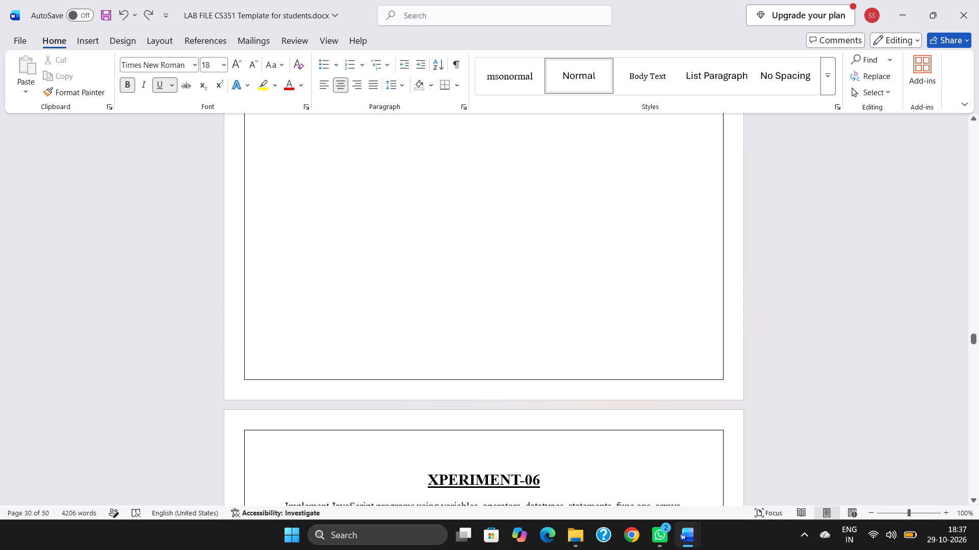
Delete the empty lines from the blank page back to the Creative Projects screenshot, removing the extra page before Experiment 06.
{"action": "scroll", "coordinate": [649, 373], "scroll_direction": "up", "scroll_amount": 3}
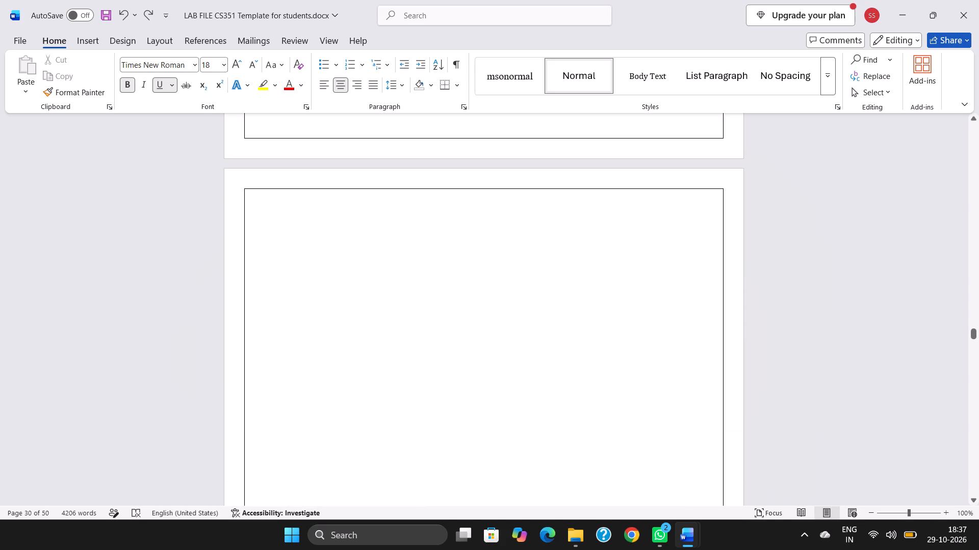
{"action": "scroll", "coordinate": [649, 373], "scroll_direction": "up", "scroll_amount": 1}
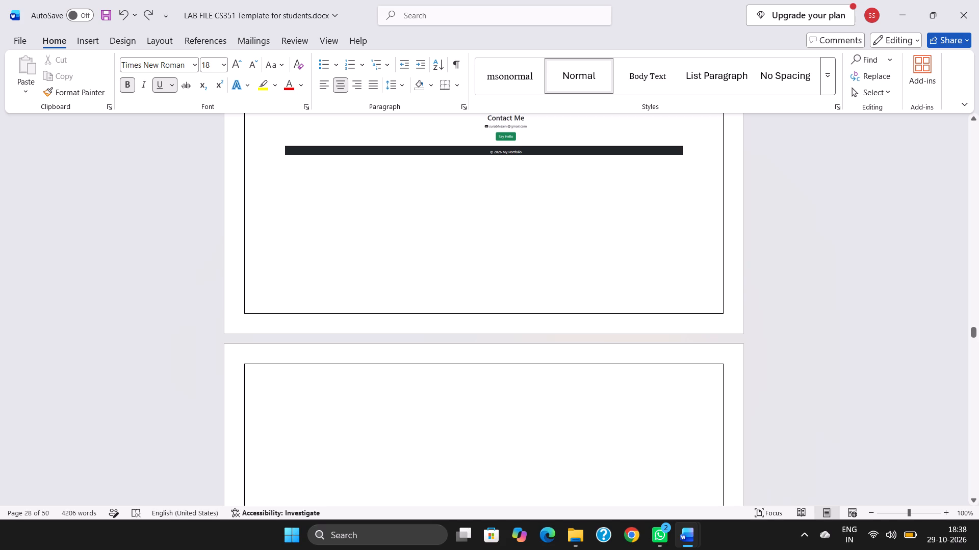
{"action": "left_click", "coordinate": [282, 380]}
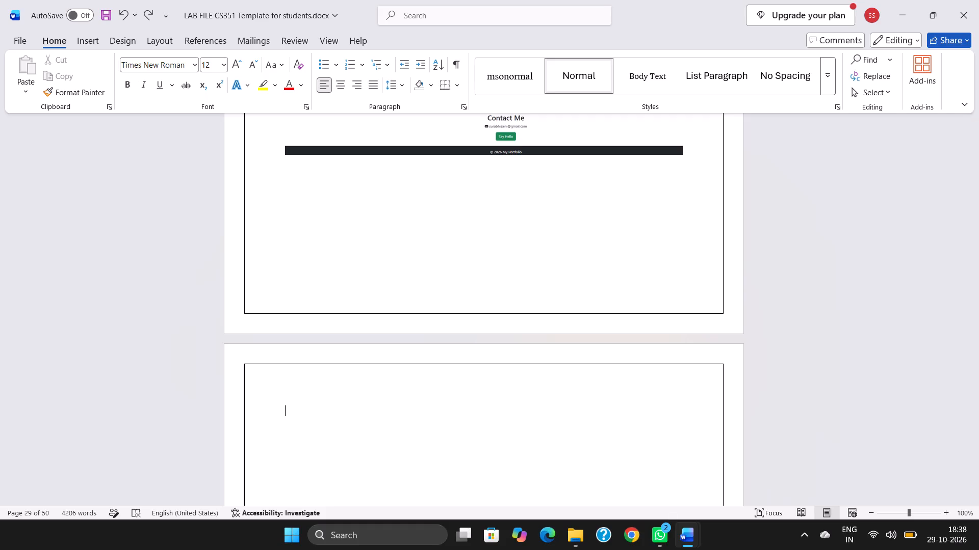
{"action": "key", "text": "BackSpace"}
{"action": "key", "text": "BackSpace"}
{"action": "key", "text": "BackSpace"}
{"action": "key", "text": "BackSpace"}
{"action": "key", "text": "BackSpace"}
{"action": "key", "text": "BackSpace"}
{"action": "key", "text": "BackSpace"}
{"action": "key", "text": "BackSpace"}
{"action": "key", "text": "BackSpace"}
{"action": "key", "text": "BackSpace"}
{"action": "key", "text": "BackSpace"}
{"action": "key", "text": "BackSpace"}
{"action": "key", "text": "BackSpace"}
{"action": "key", "text": "BackSpace"}
{"action": "key", "text": "BackSpace"}
{"action": "key", "text": "BackSpace"}
{"action": "key", "text": "BackSpace"}
{"action": "key", "text": "BackSpace"}
{"action": "key", "text": "BackSpace"}
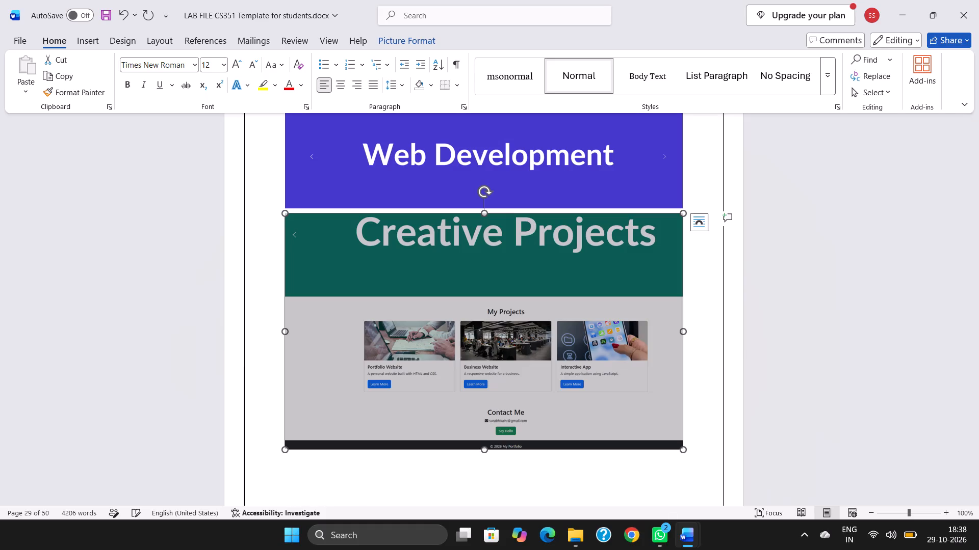
Review the page spacing from the Experiment 05 output through the start of the Experiment 06 source code.
{"action": "scroll", "coordinate": [282, 380], "scroll_direction": "down", "scroll_amount": 3}
{"action": "scroll", "coordinate": [282, 380], "scroll_direction": "up", "scroll_amount": 1}
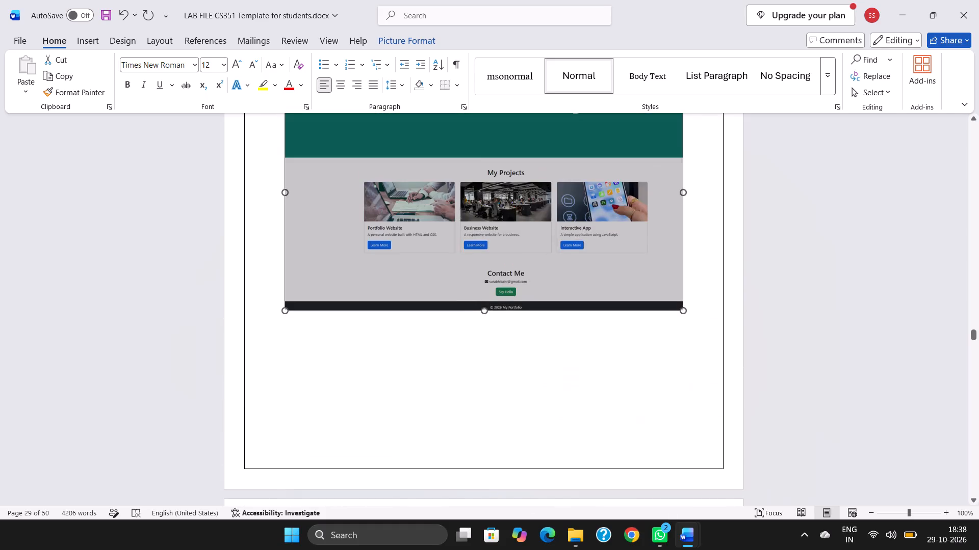
{"action": "scroll", "coordinate": [282, 380], "scroll_direction": "up", "scroll_amount": 2}
{"action": "scroll", "coordinate": [282, 380], "scroll_direction": "down", "scroll_amount": 1}
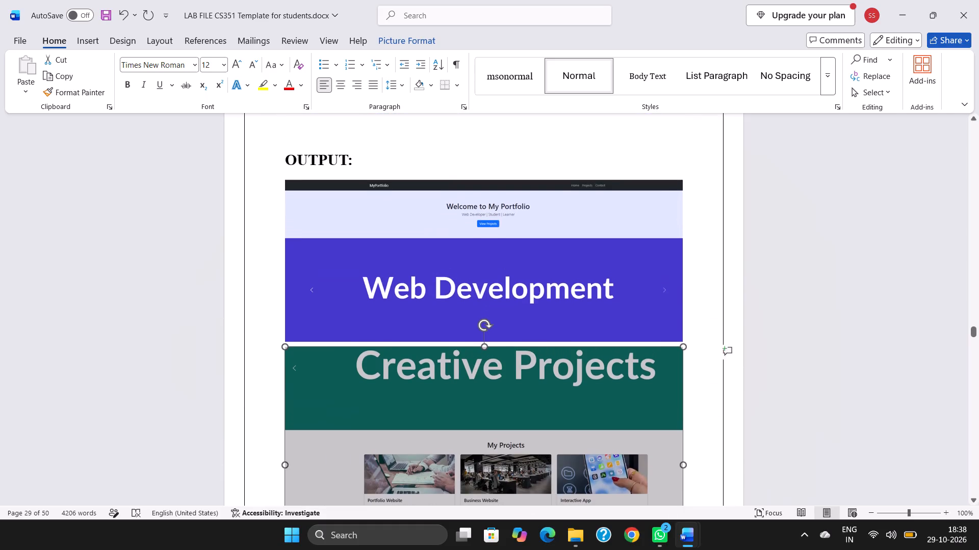
{"action": "scroll", "coordinate": [282, 380], "scroll_direction": "down", "scroll_amount": 1}
{"action": "left_click", "coordinate": [409, 436]}
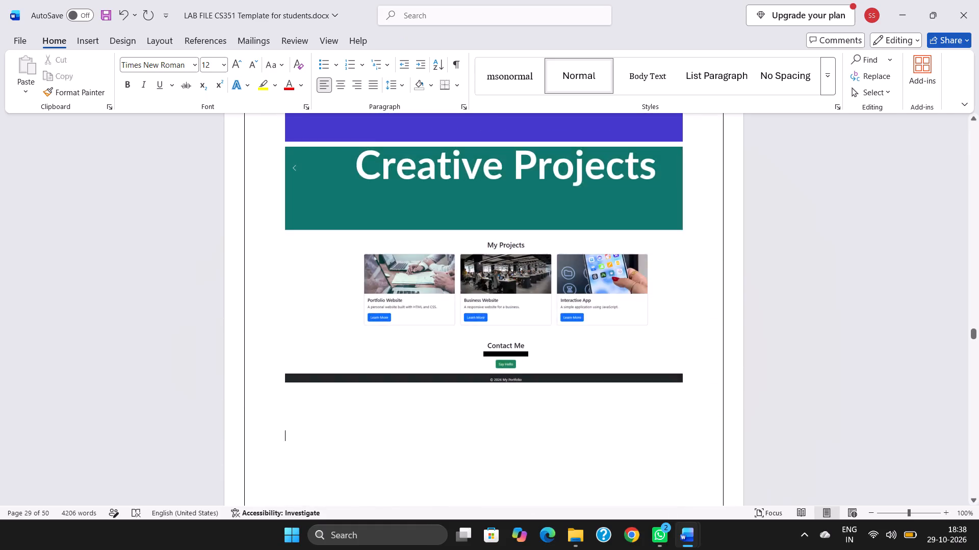
{"action": "scroll", "coordinate": [409, 436], "scroll_direction": "down", "scroll_amount": 3}
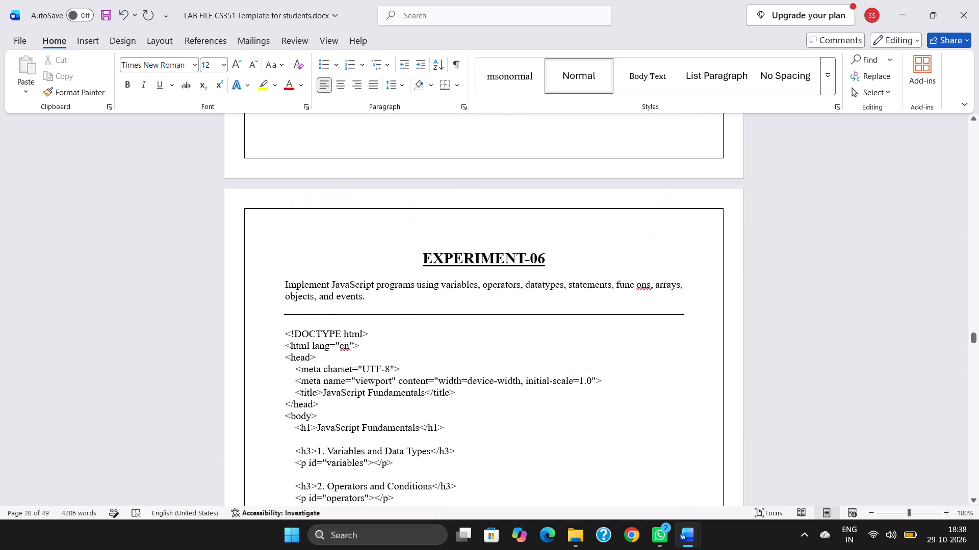
{"action": "scroll", "coordinate": [409, 436], "scroll_direction": "down", "scroll_amount": 2}
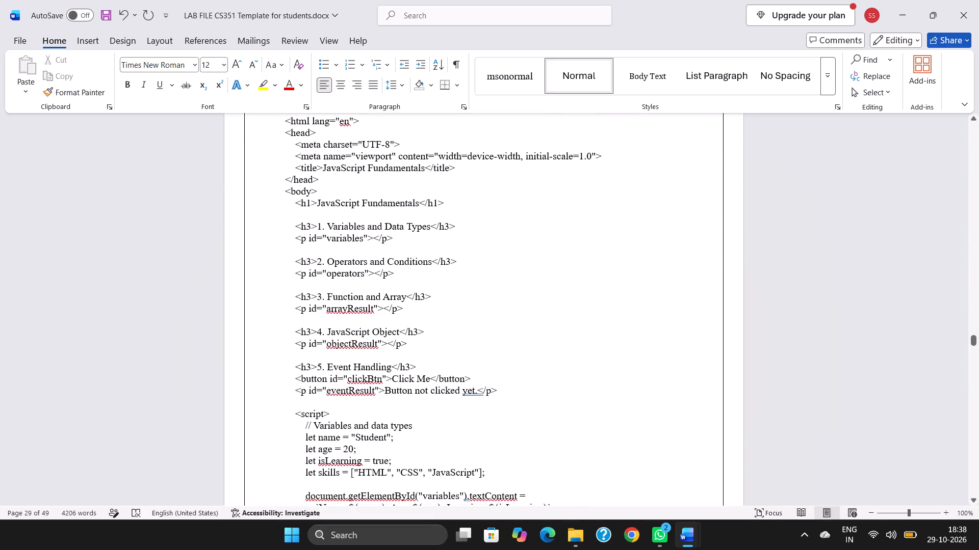
{"action": "scroll", "coordinate": [409, 436], "scroll_direction": "up", "scroll_amount": 3}
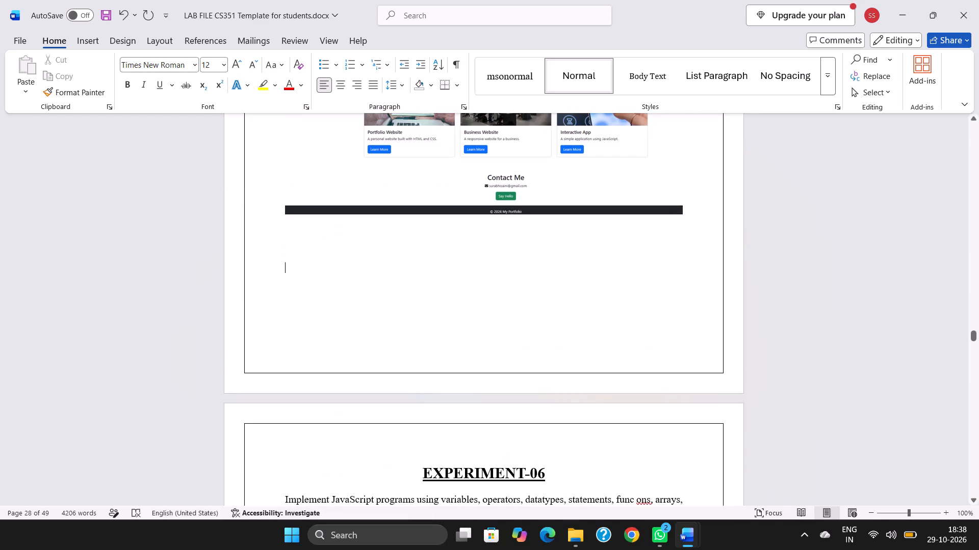
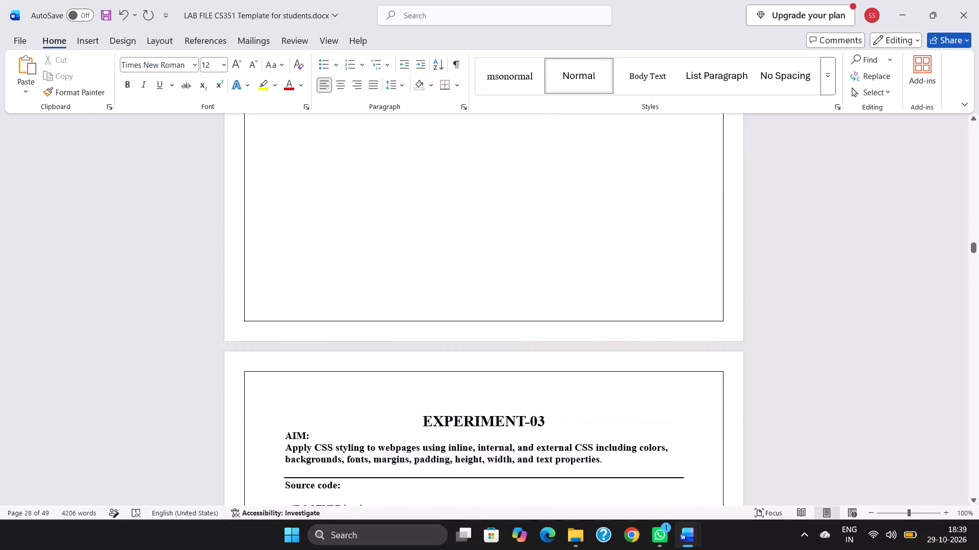
Insert a new line above the <!DOCTYPE html> line of Experiment 01 and paste the copied file name PersonalPortfolio.html into it.
{"action": "scroll", "coordinate": [561, 324], "scroll_direction": "up", "scroll_amount": 8}
{"action": "scroll", "coordinate": [561, 324], "scroll_direction": "up", "scroll_amount": 20}
{"action": "scroll", "coordinate": [561, 324], "scroll_direction": "up", "scroll_amount": 20}
{"action": "scroll", "coordinate": [561, 324], "scroll_direction": "up", "scroll_amount": 20}
{"action": "scroll", "coordinate": [561, 324], "scroll_direction": "down", "scroll_amount": 2}
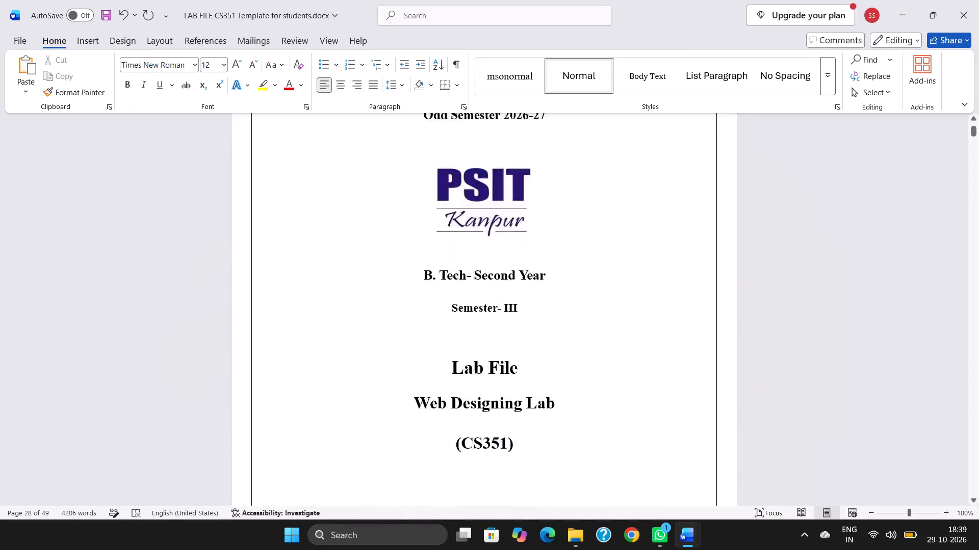
{"action": "scroll", "coordinate": [561, 324], "scroll_direction": "down", "scroll_amount": 7}
{"action": "scroll", "coordinate": [561, 324], "scroll_direction": "up", "scroll_amount": 3}
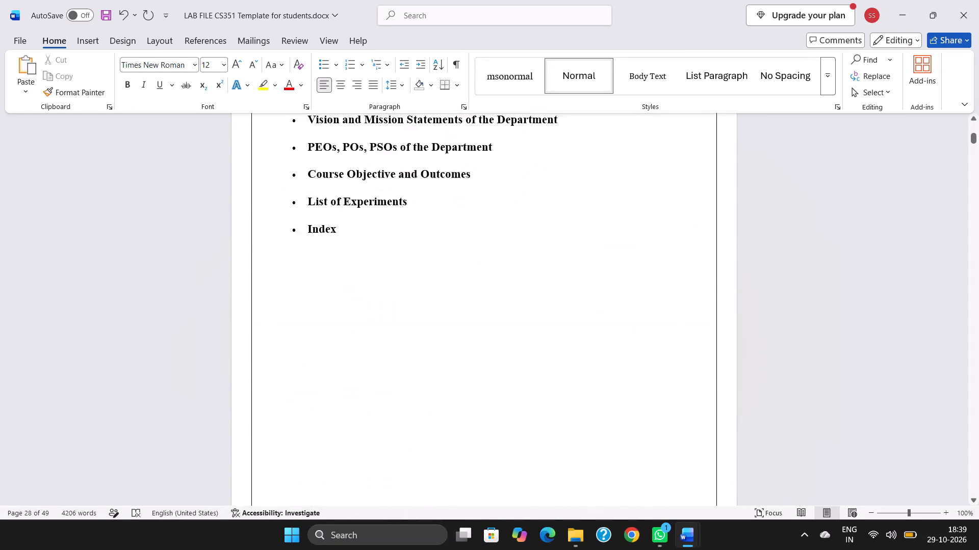
{"action": "scroll", "coordinate": [561, 324], "scroll_direction": "up", "scroll_amount": 1}
{"action": "scroll", "coordinate": [561, 324], "scroll_direction": "down", "scroll_amount": 7}
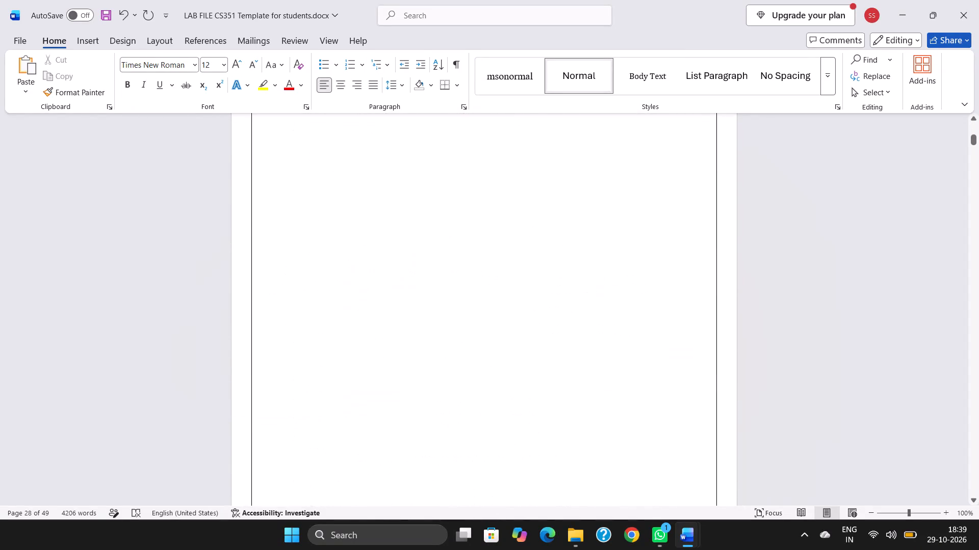
{"action": "scroll", "coordinate": [561, 324], "scroll_direction": "down", "scroll_amount": 9}
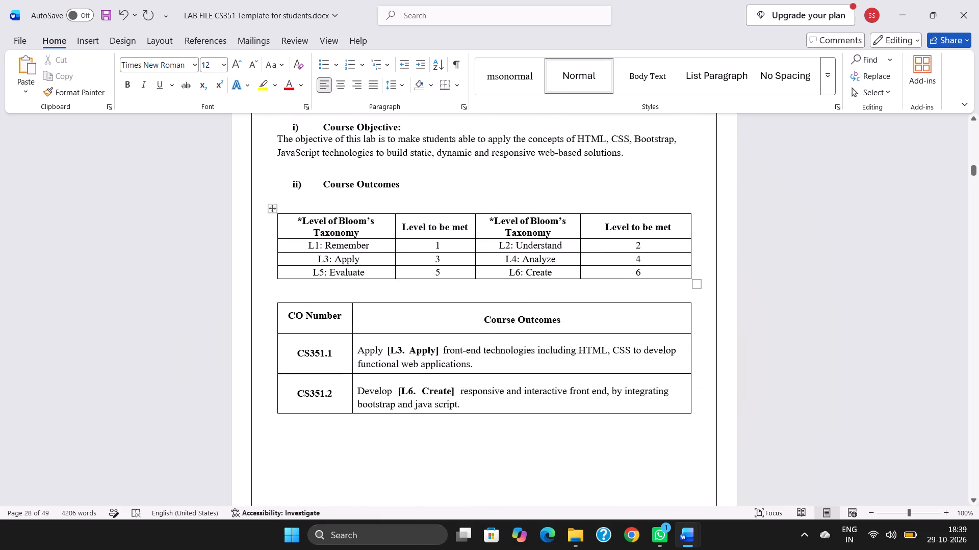
{"action": "scroll", "coordinate": [561, 324], "scroll_direction": "down", "scroll_amount": 8}
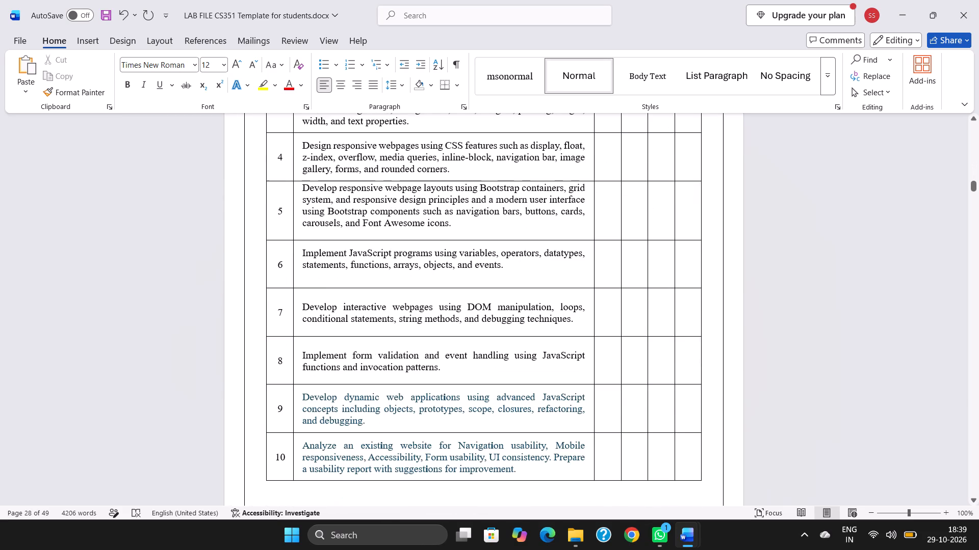
{"action": "scroll", "coordinate": [561, 324], "scroll_direction": "down", "scroll_amount": 2}
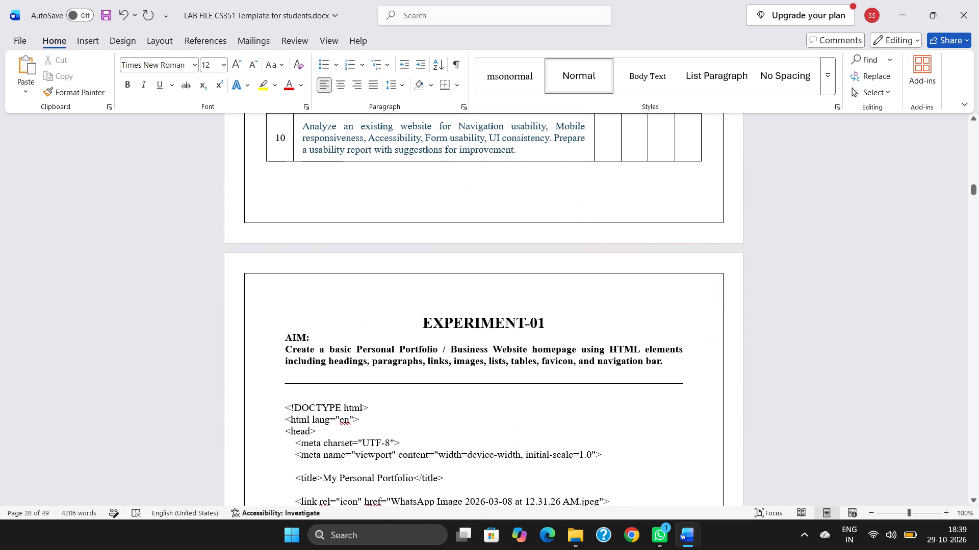
{"action": "scroll", "coordinate": [329, 393], "scroll_direction": "down", "scroll_amount": 1}
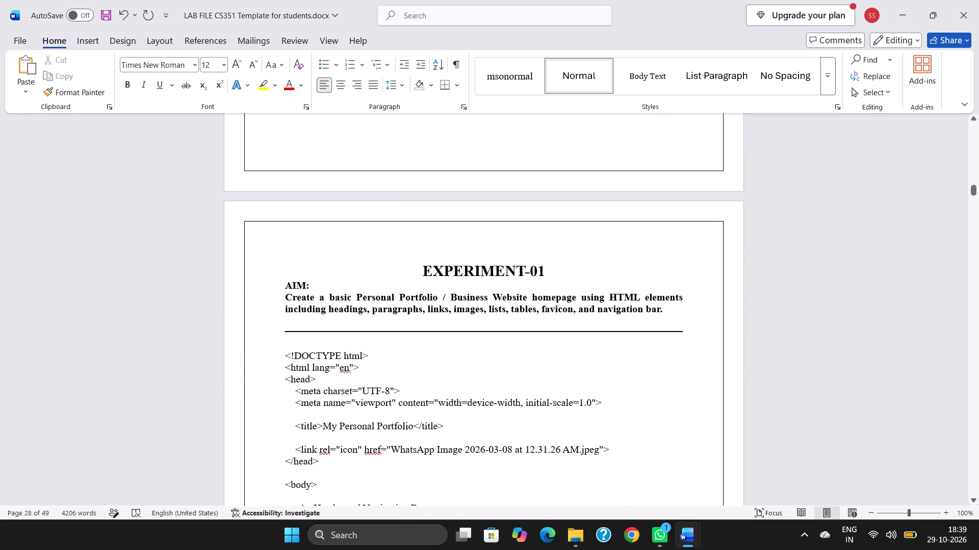
{"action": "left_click", "coordinate": [318, 337]}
{"action": "left_click", "coordinate": [285, 353]}
{"action": "key", "text": "Return"}
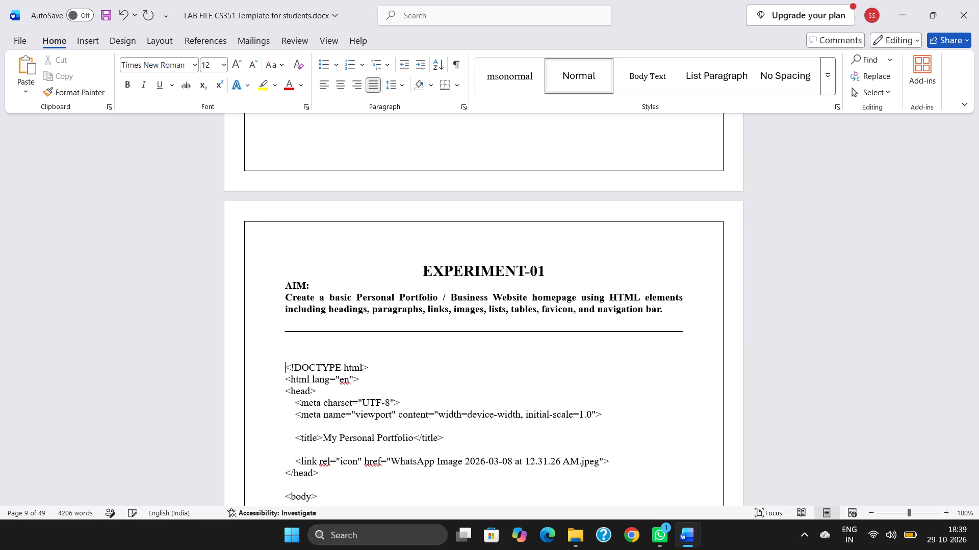
{"action": "left_click", "coordinate": [292, 357]}
{"action": "key", "text": "ctrl+v"}
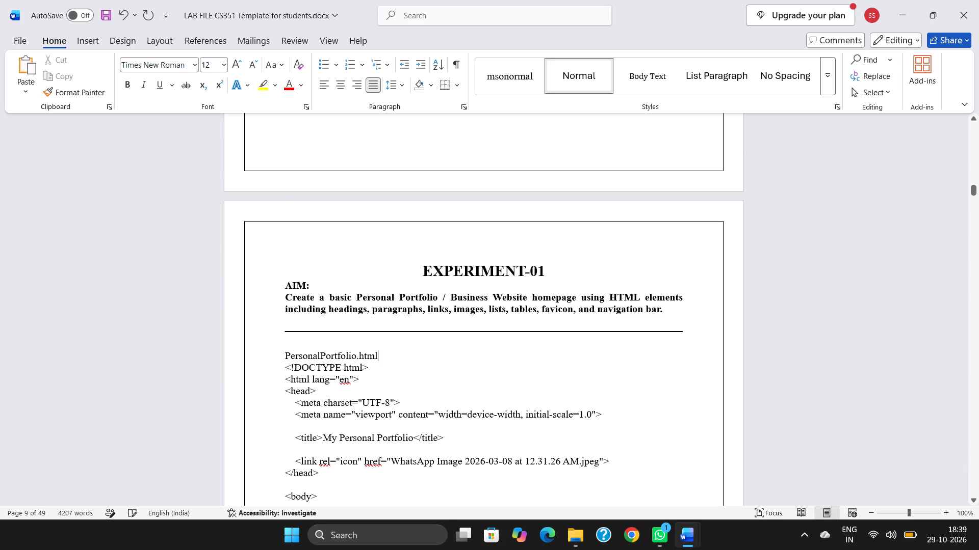
Add the label "Source code: " in front of PersonalPortfolio.html in Experiment 01.
{"action": "left_click", "coordinate": [280, 354]}
{"action": "key", "text": "s"}
{"action": "type", "text": "ou"}
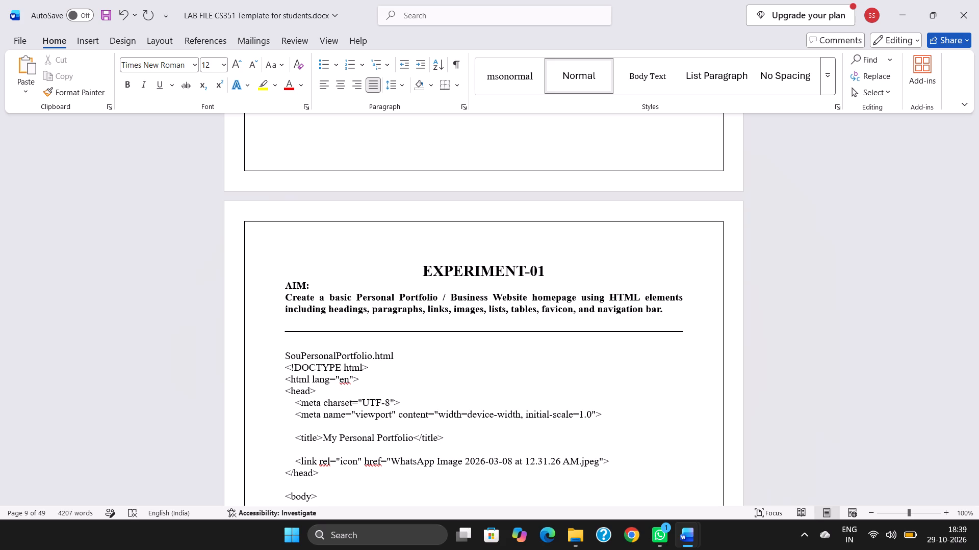
{"action": "type", "text": "rce code"}
{"action": "key", "text": "shift+colon"}
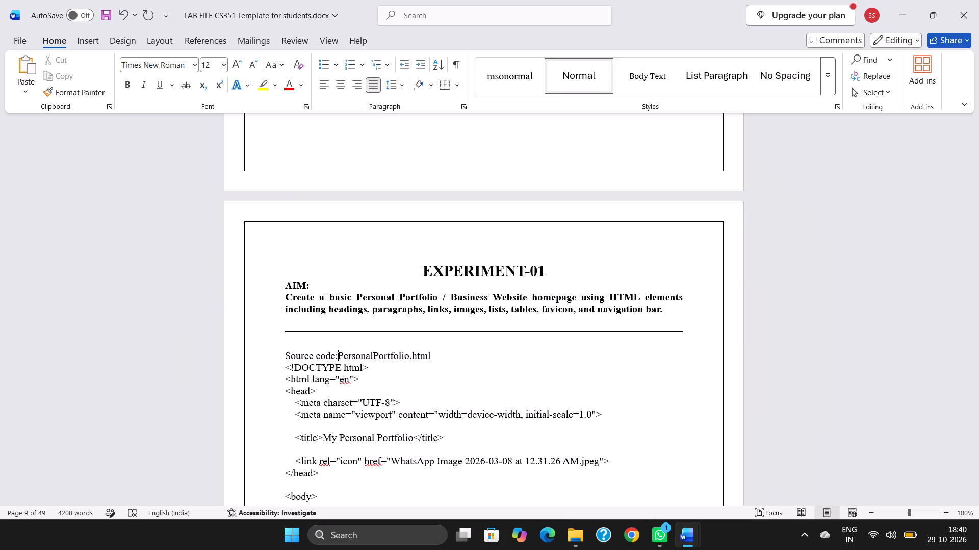
{"action": "key", "text": "space"}
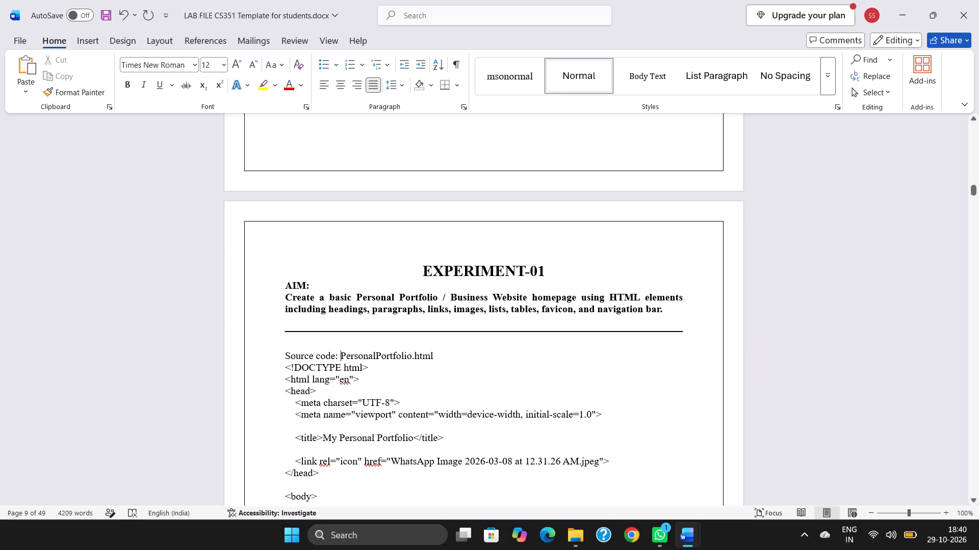
Make the whole "Source code: PersonalPortfolio.html" line bold.
{"action": "left_click_drag", "start_coordinate": [285, 353], "coordinate": [430, 355]}
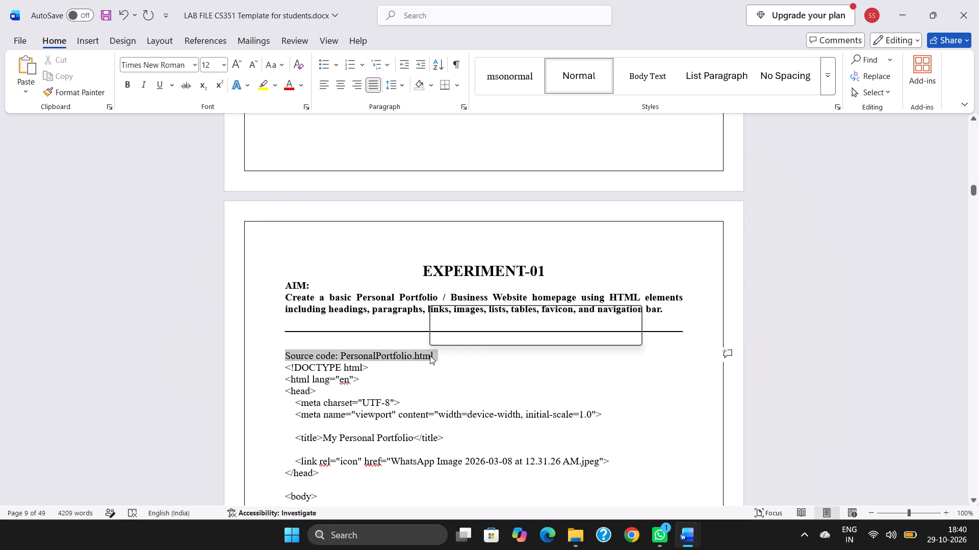
{"action": "left_click", "coordinate": [129, 85]}
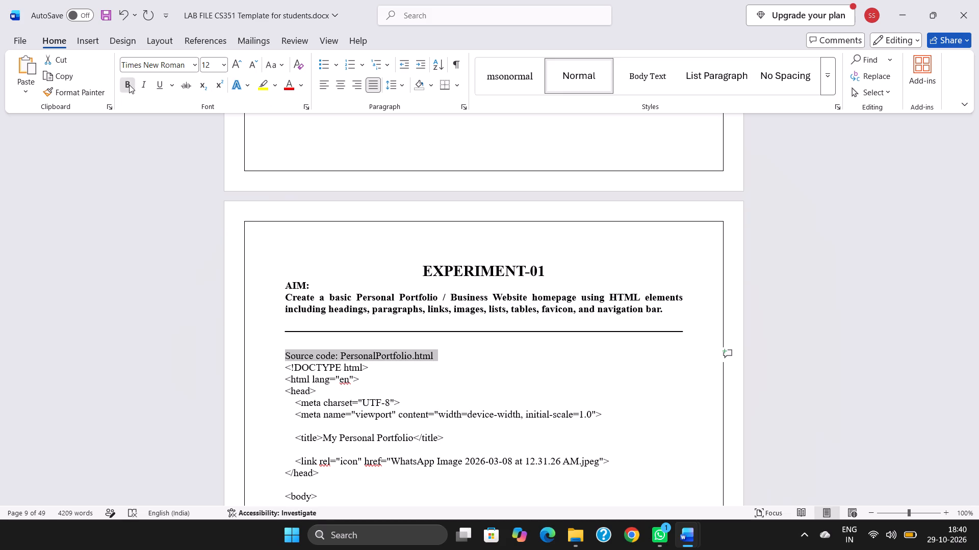
Remove the empty line between the horizontal rule and the Source code line, and add an empty line below that label.
{"action": "left_click", "coordinate": [282, 352]}
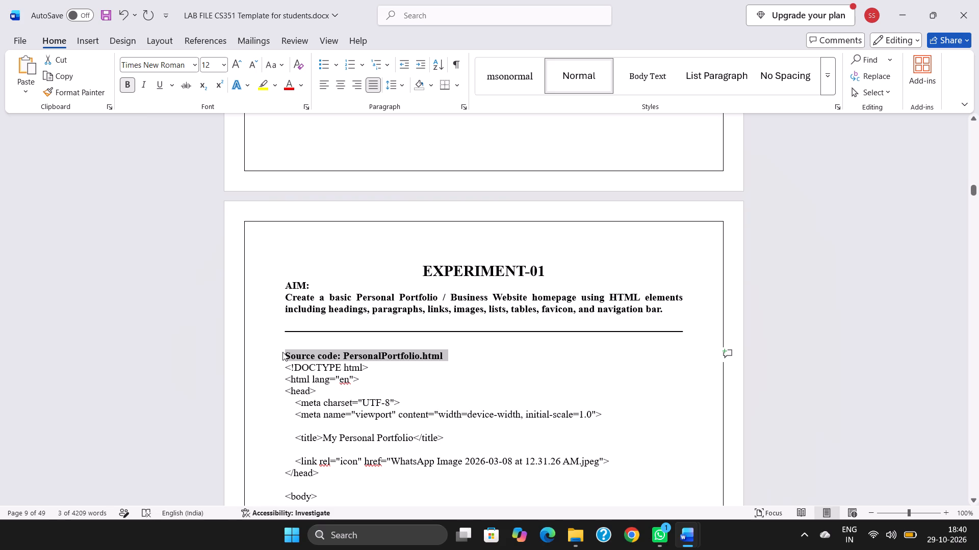
{"action": "key", "text": "BackSpace"}
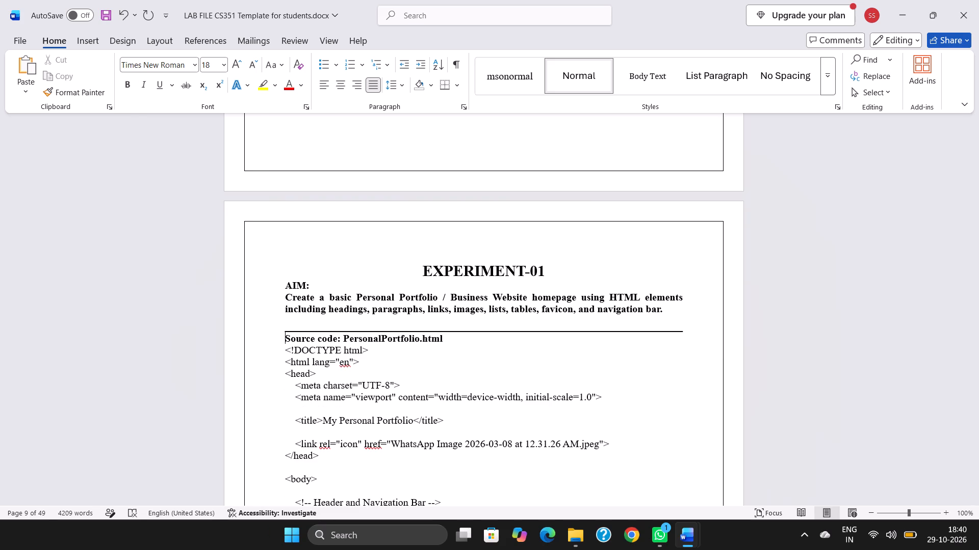
{"action": "left_click", "coordinate": [463, 343]}
{"action": "key", "text": "Return"}
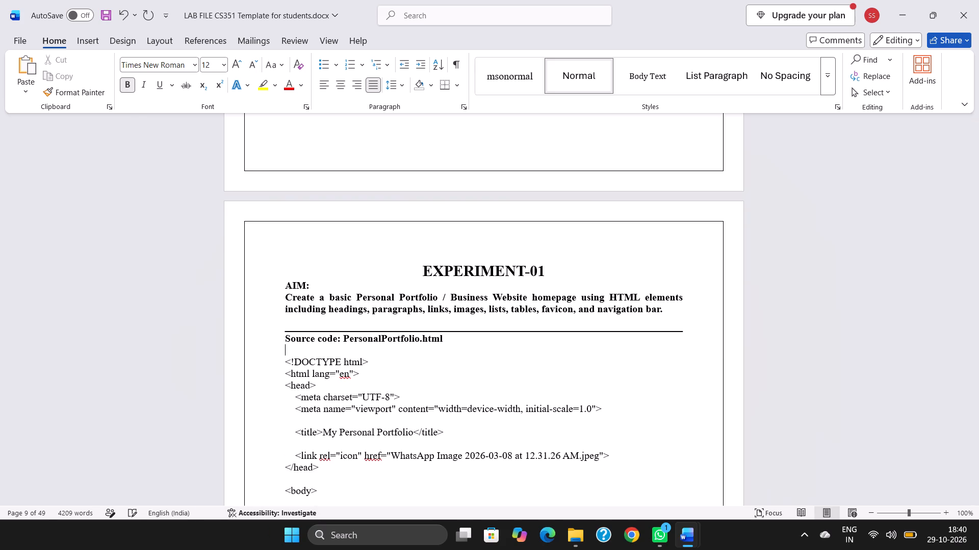
Select the EXPERIMENT-01 heading and open its font size choices.
{"action": "scroll", "coordinate": [463, 343], "scroll_direction": "down", "scroll_amount": 2}
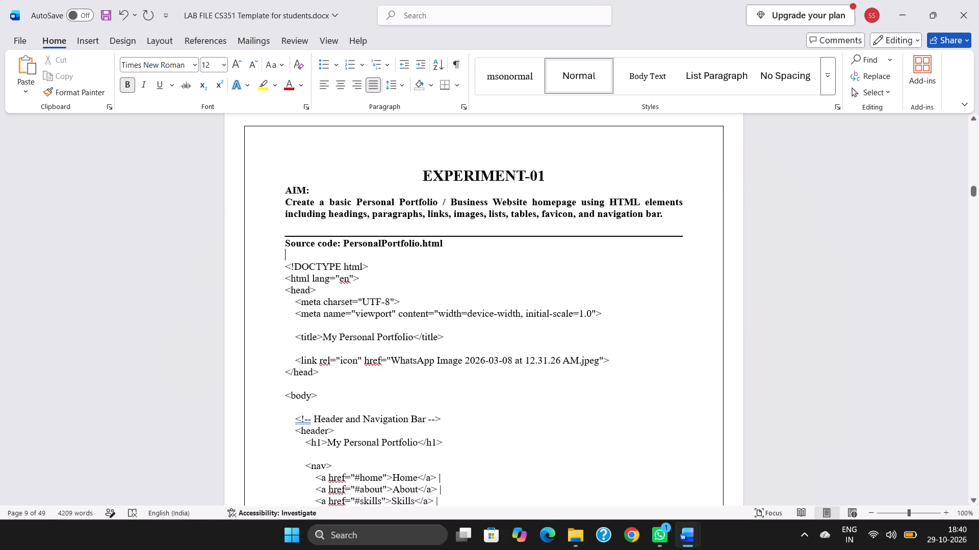
{"action": "scroll", "coordinate": [463, 343], "scroll_direction": "down", "scroll_amount": 2}
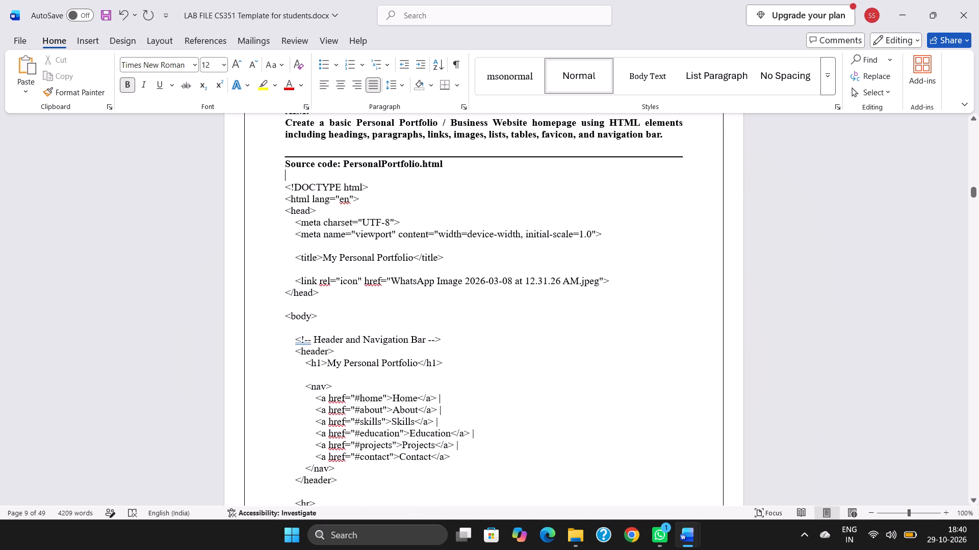
{"action": "scroll", "coordinate": [463, 343], "scroll_direction": "down", "scroll_amount": 1}
{"action": "scroll", "coordinate": [463, 343], "scroll_direction": "up", "scroll_amount": 2}
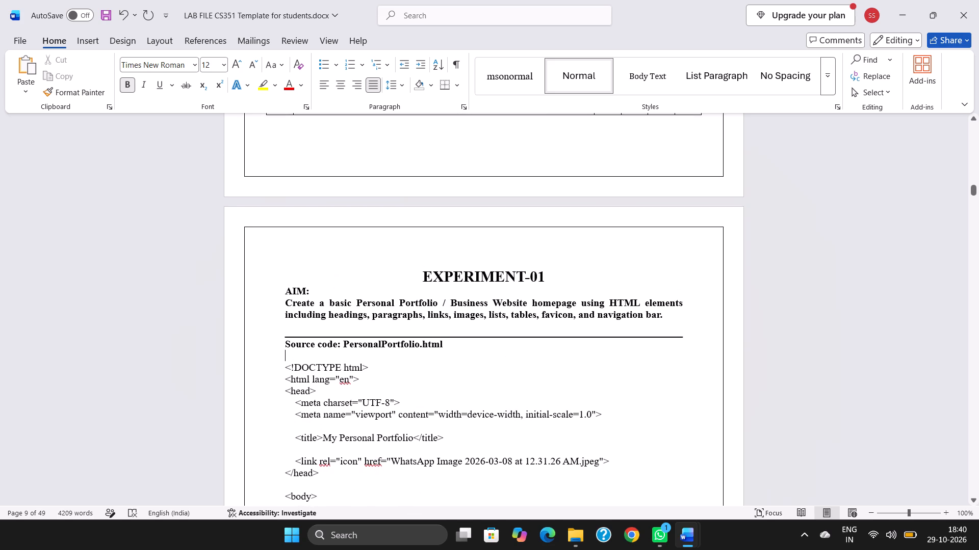
{"action": "scroll", "coordinate": [463, 343], "scroll_direction": "up", "scroll_amount": 1}
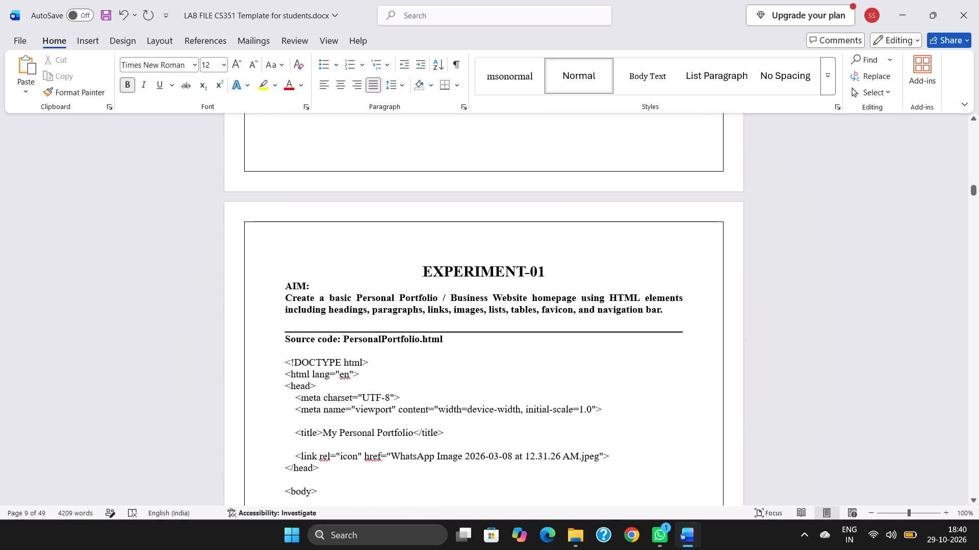
{"action": "left_click_drag", "start_coordinate": [420, 269], "coordinate": [544, 274]}
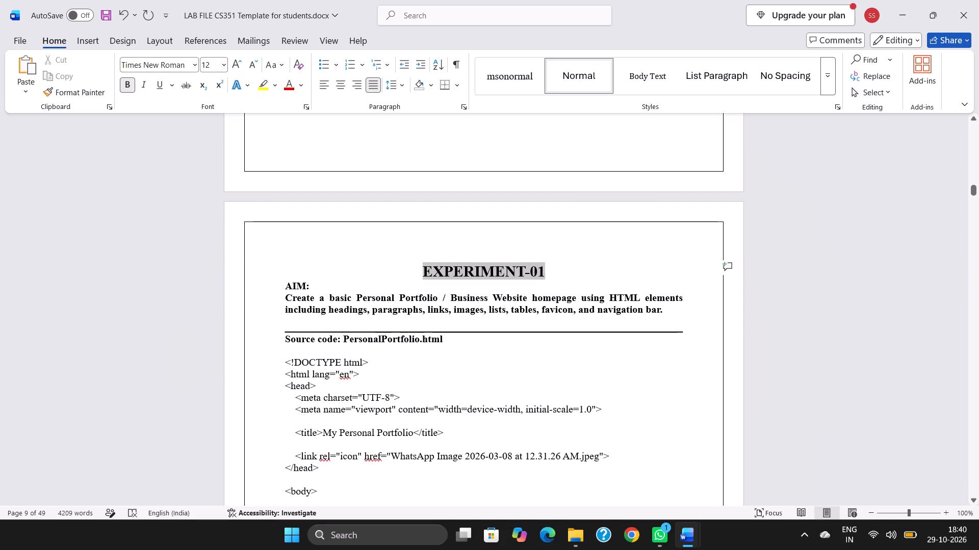
{"action": "left_click_drag", "start_coordinate": [544, 274], "coordinate": [545, 274]}
{"action": "left_click", "coordinate": [222, 65]}
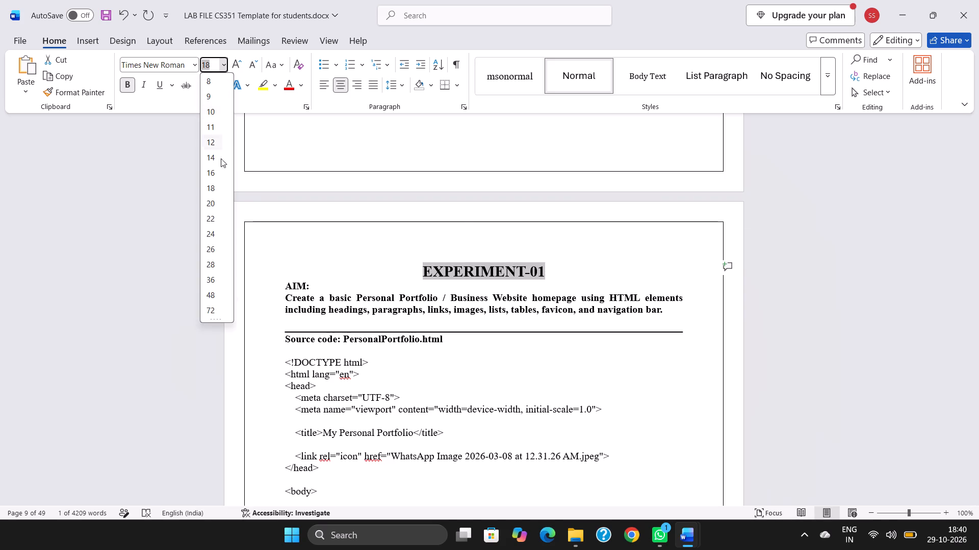
Set the font size of the EXPERIMENT-01 heading to 20.
{"action": "left_click", "coordinate": [213, 204]}
{"action": "left_click", "coordinate": [482, 385]}
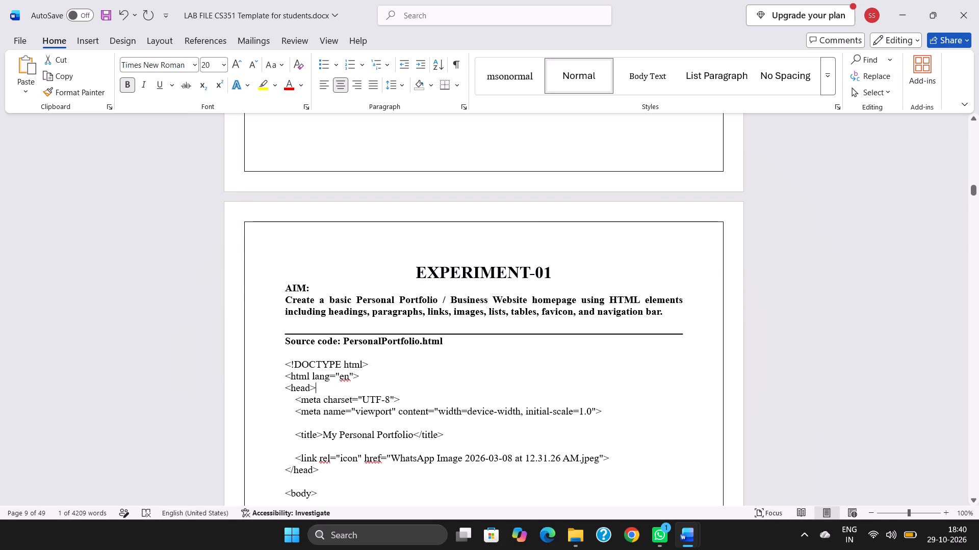
Look through Experiment 01's source code and output pages, continuing to the start of Experiment 02.
{"action": "scroll", "coordinate": [482, 385], "scroll_direction": "down", "scroll_amount": 2}
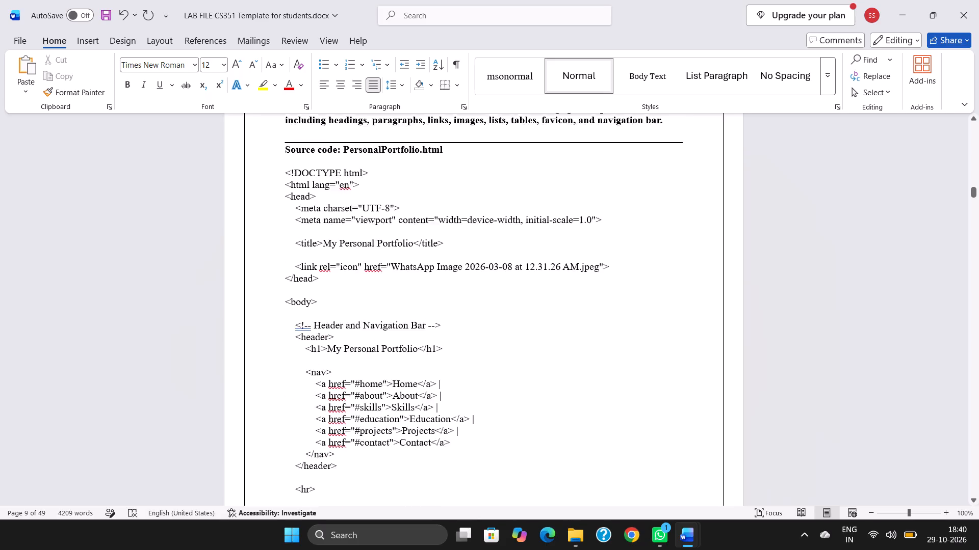
{"action": "scroll", "coordinate": [482, 385], "scroll_direction": "down", "scroll_amount": 1}
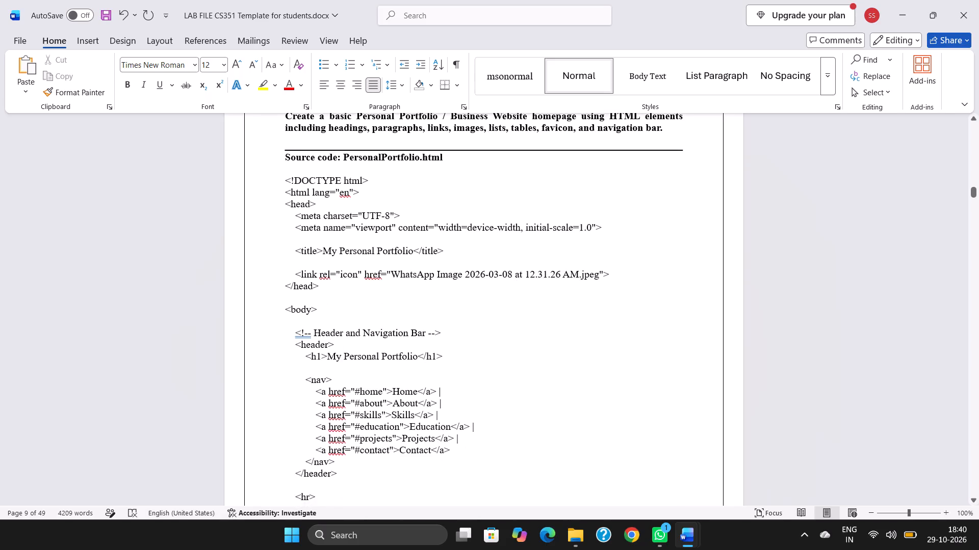
{"action": "scroll", "coordinate": [482, 385], "scroll_direction": "down", "scroll_amount": 7}
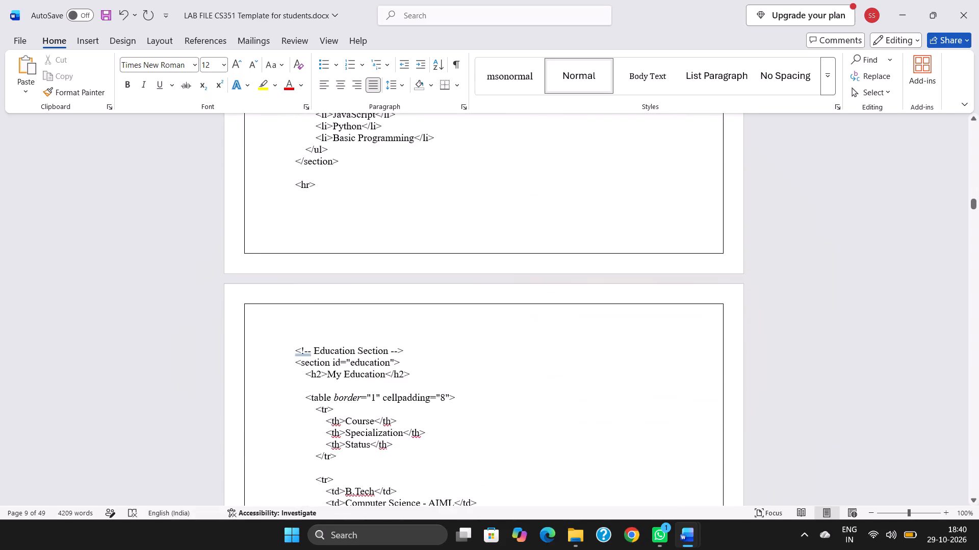
{"action": "scroll", "coordinate": [482, 385], "scroll_direction": "down", "scroll_amount": 7}
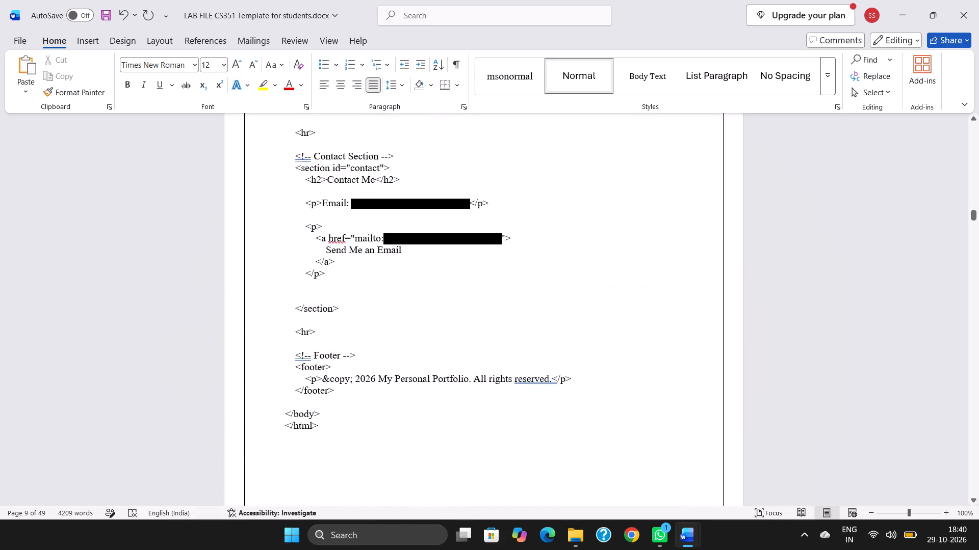
{"action": "scroll", "coordinate": [482, 385], "scroll_direction": "down", "scroll_amount": 5}
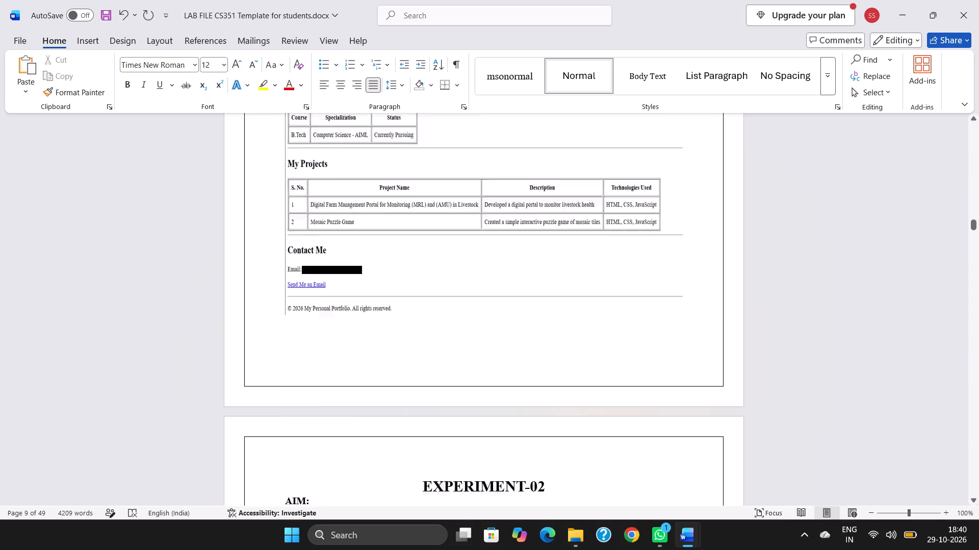
{"action": "scroll", "coordinate": [482, 385], "scroll_direction": "down", "scroll_amount": 2}
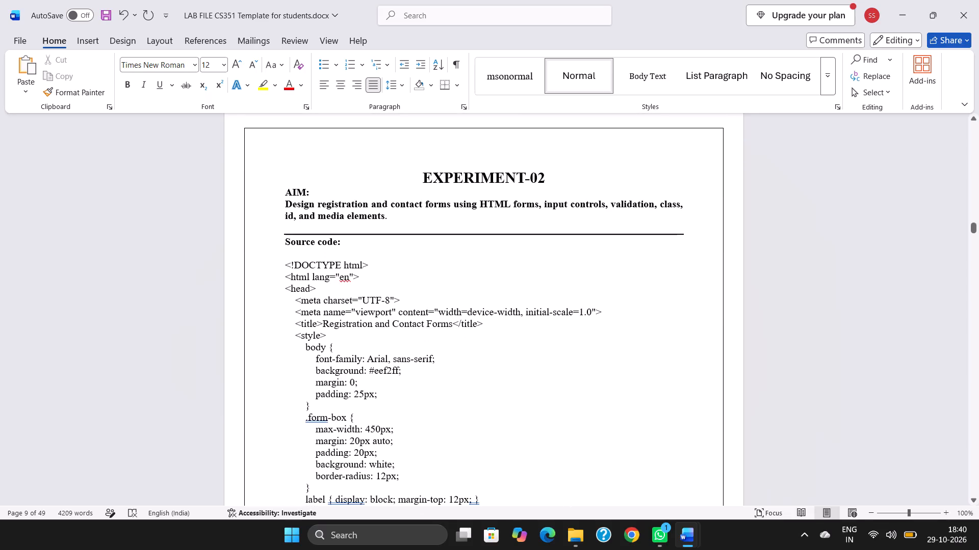
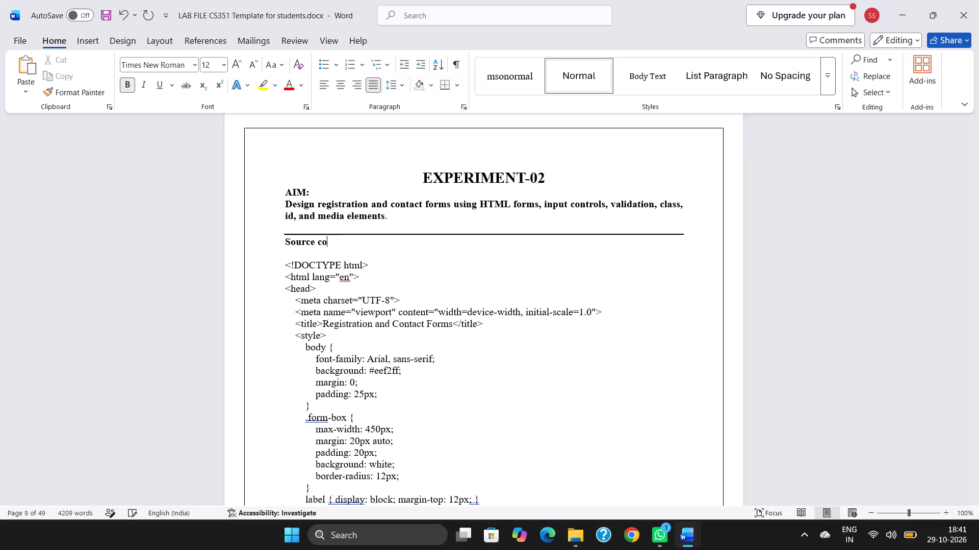
Replace the partly written source code label under Experiment 02's aim with the copied "Source Code: StudentRegistration.html" label.
{"action": "key", "text": "BackSpace"}
{"action": "key", "text": "BackSpace"}
{"action": "key", "text": "BackSpace"}
{"action": "key", "text": "BackSpace"}
{"action": "key", "text": "BackSpace"}
{"action": "key", "text": "BackSpace"}
{"action": "key", "text": "BackSpace"}
{"action": "key", "text": "BackSpace"}
{"action": "key", "text": "BackSpace"}
{"action": "key", "text": "ctrl+v"}
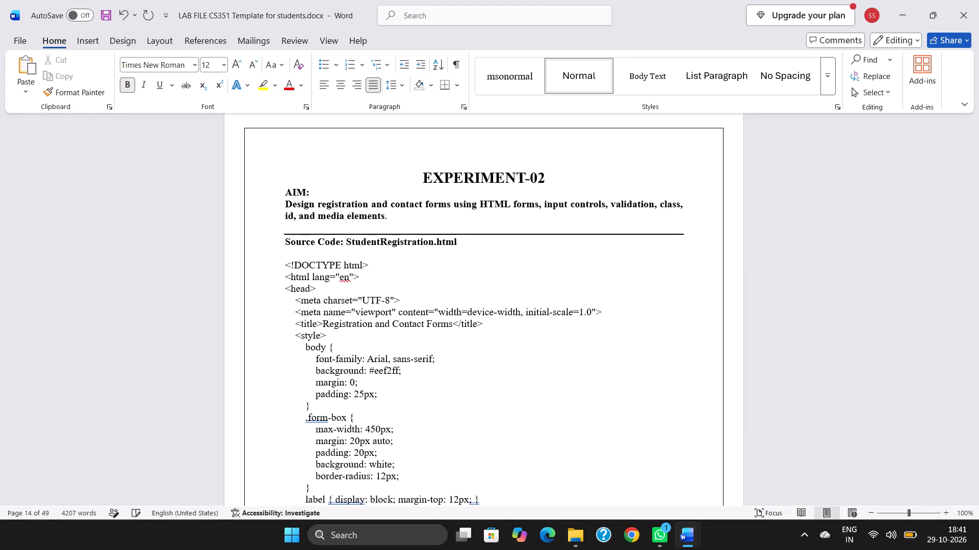
{"action": "left_click", "coordinate": [325, 246]}
Go past Experiment 02's code and output to the source code label of Experiment 03.
{"action": "scroll", "coordinate": [428, 298], "scroll_direction": "down", "scroll_amount": 7}
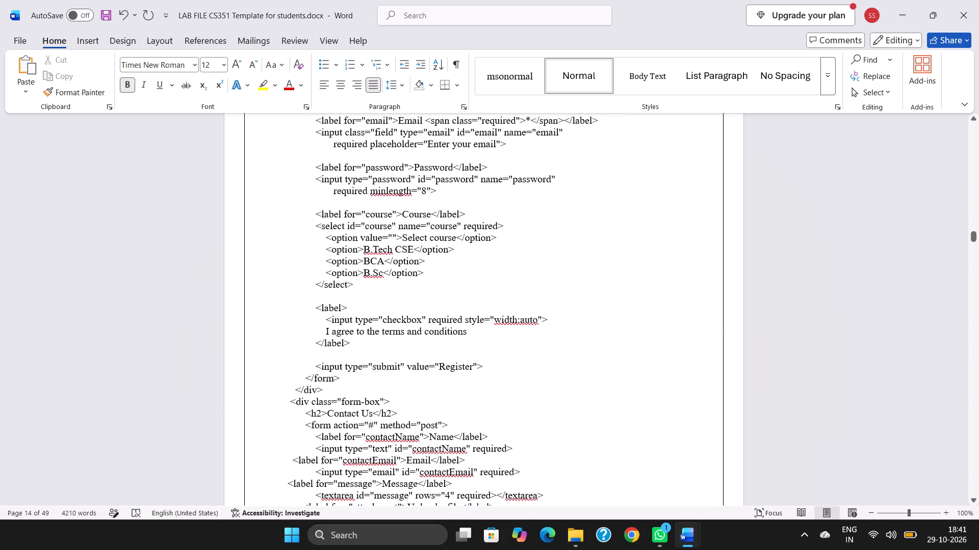
{"action": "scroll", "coordinate": [428, 298], "scroll_direction": "down", "scroll_amount": 7}
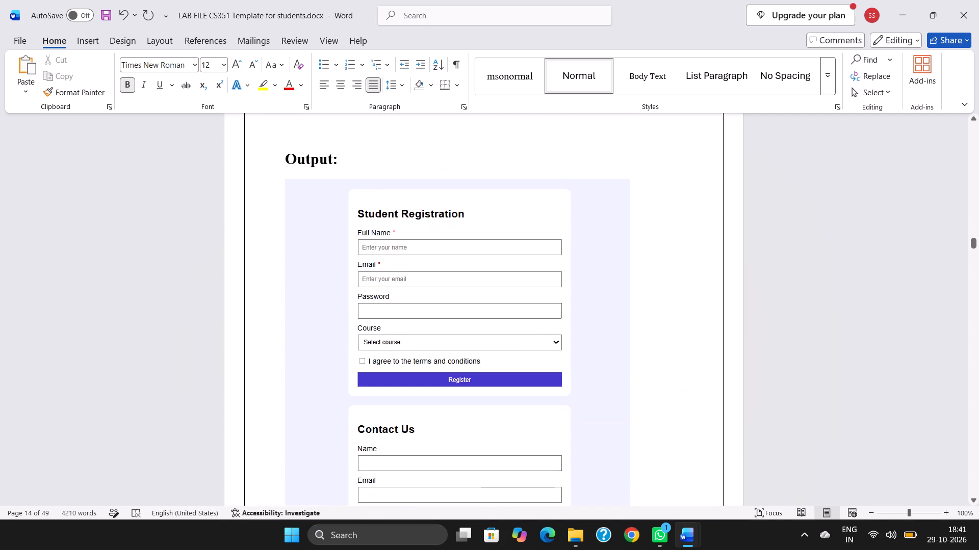
{"action": "scroll", "coordinate": [428, 298], "scroll_direction": "down", "scroll_amount": 1}
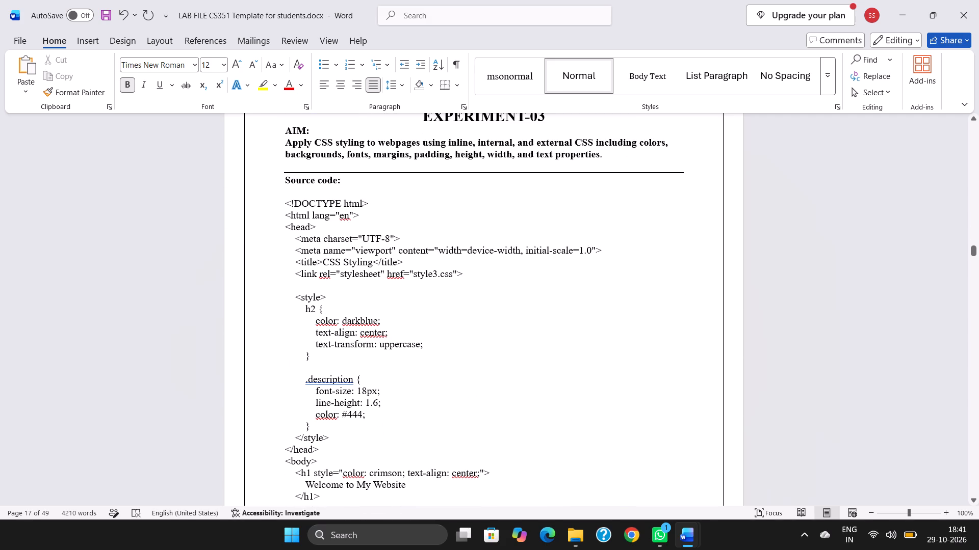
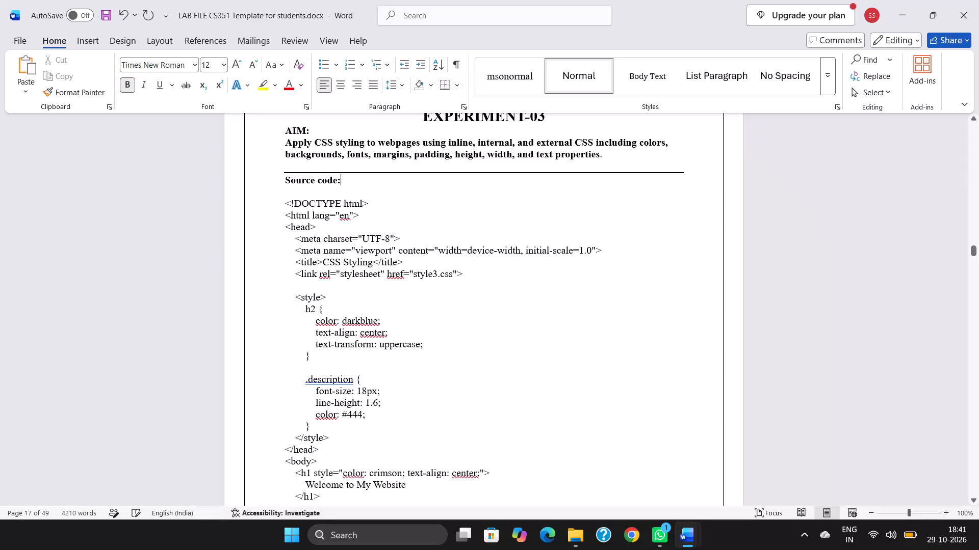
Paste the file names "StudentProfile.html, style.css" after the "Source code:" label in Experiment 03.
{"action": "key", "text": "ctrl+v"}
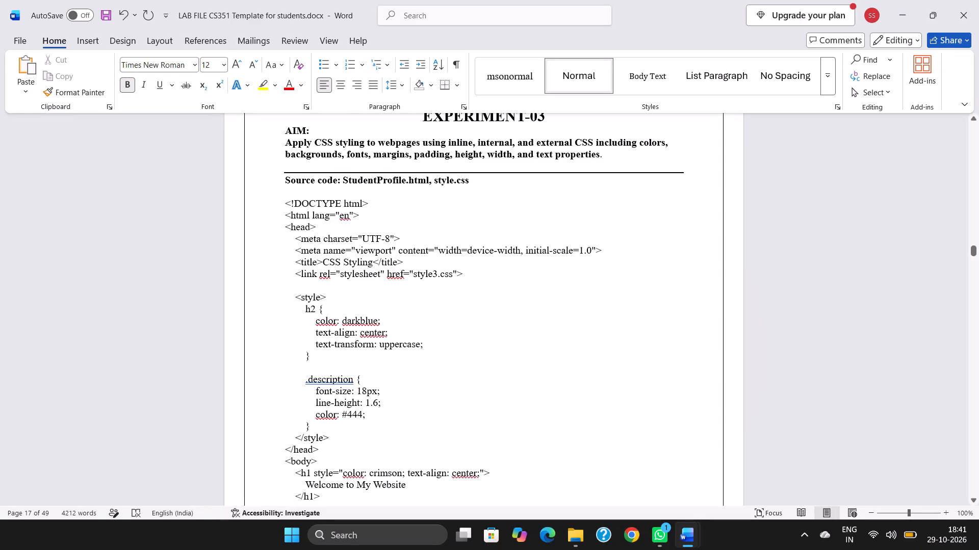
Place the text cursor below the closing </html> line of Experiment 03's source code, before the Output section.
{"action": "scroll", "coordinate": [446, 256], "scroll_direction": "down", "scroll_amount": 4}
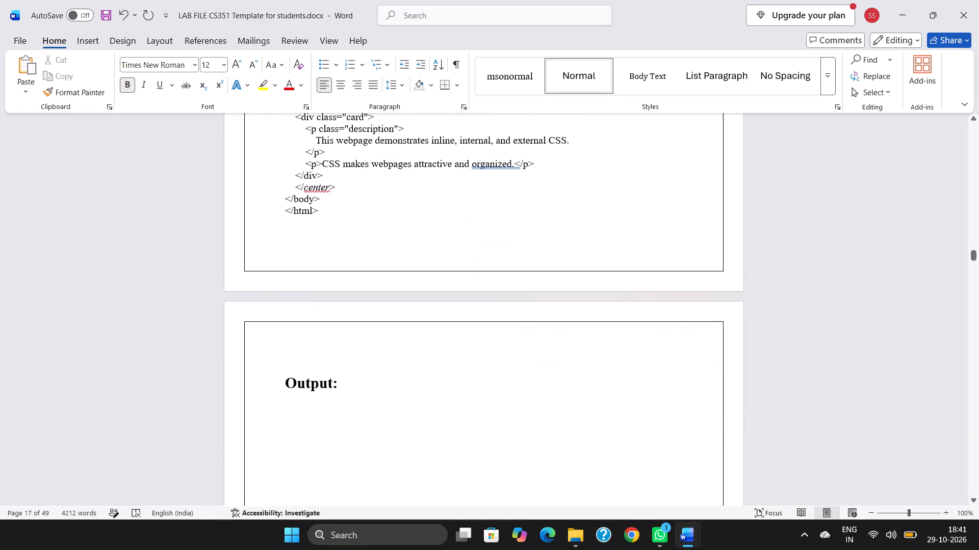
{"action": "scroll", "coordinate": [446, 256], "scroll_direction": "down", "scroll_amount": 2}
{"action": "left_click", "coordinate": [446, 256]}
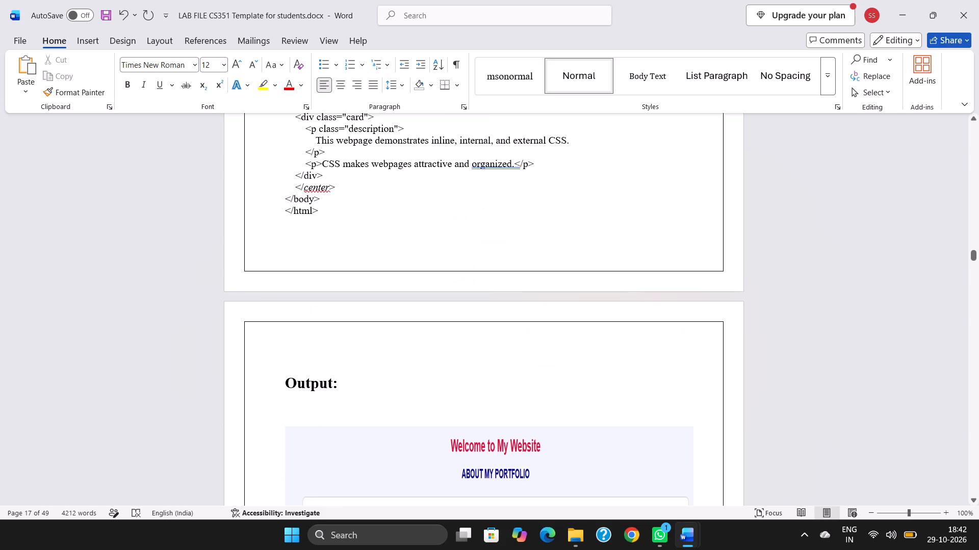
Insert a blank page after the closing </html> line, before the Output: page, and place the cursor at its top.
{"action": "left_click", "coordinate": [89, 40]}
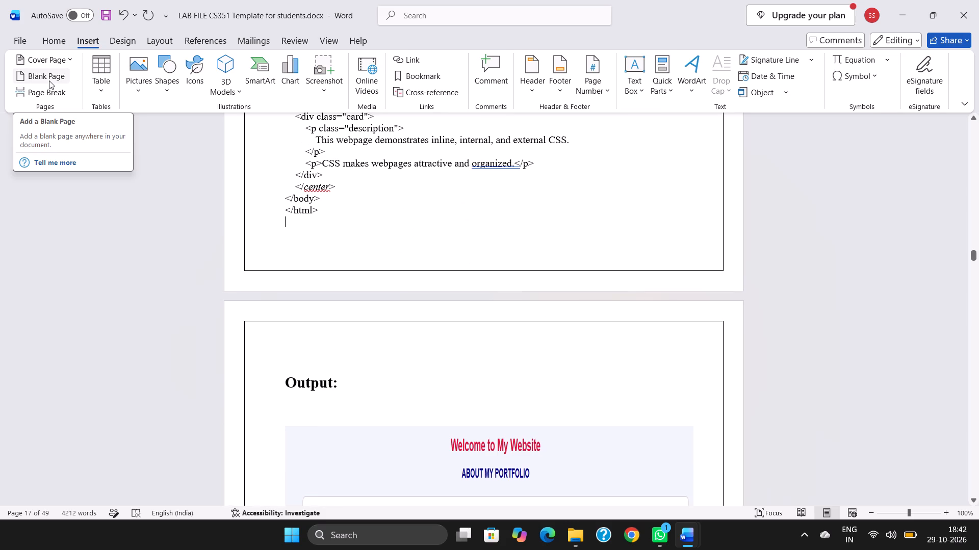
{"action": "left_click", "coordinate": [49, 80]}
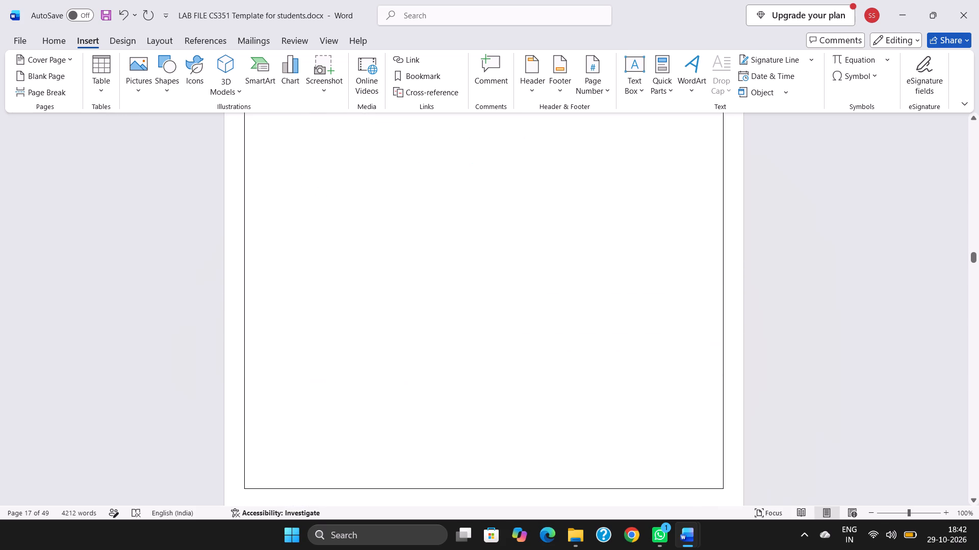
{"action": "scroll", "coordinate": [352, 254], "scroll_direction": "up", "scroll_amount": 3}
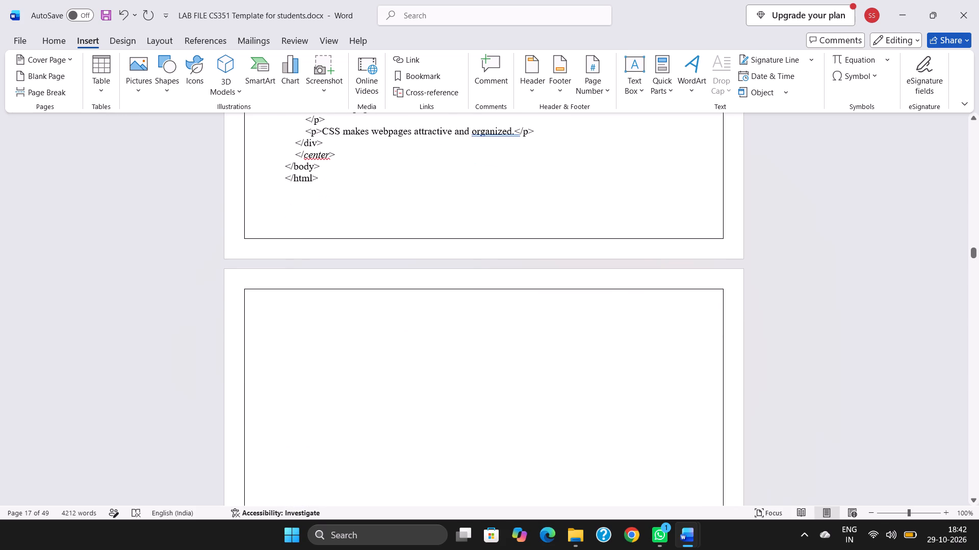
{"action": "left_click", "coordinate": [305, 312]}
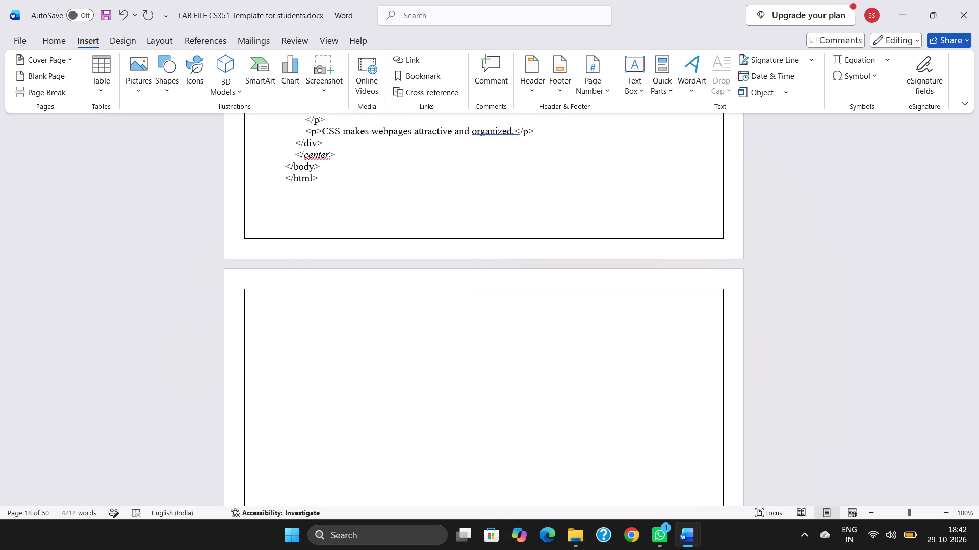
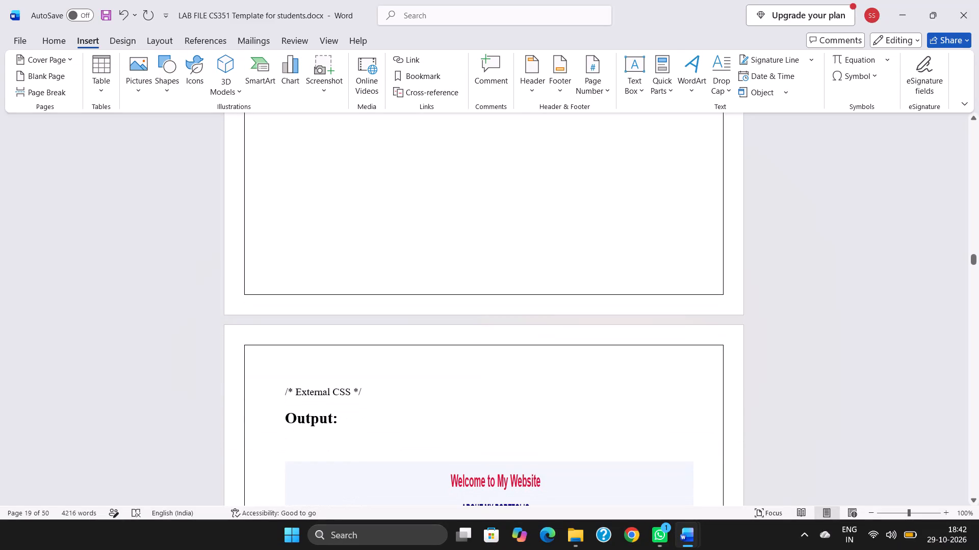
Undo the /* External CSS */ paste above Output: and paste that comment on a new line at the top of the blank page following </html>.
{"action": "key", "text": "ctrl+z"}
{"action": "scroll", "coordinate": [404, 316], "scroll_direction": "up", "scroll_amount": 5}
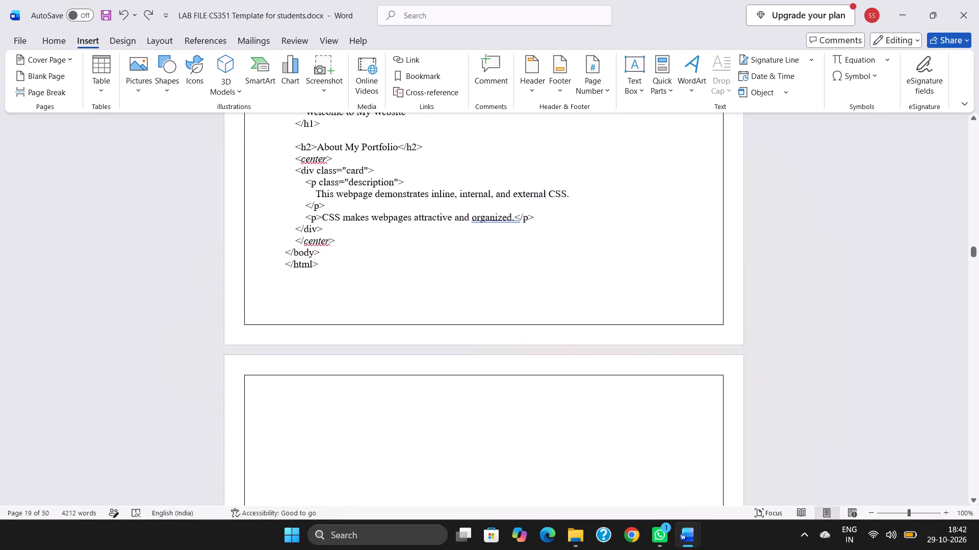
{"action": "scroll", "coordinate": [404, 316], "scroll_direction": "up", "scroll_amount": 1}
{"action": "left_click", "coordinate": [348, 313]}
{"action": "key", "text": "Return"}
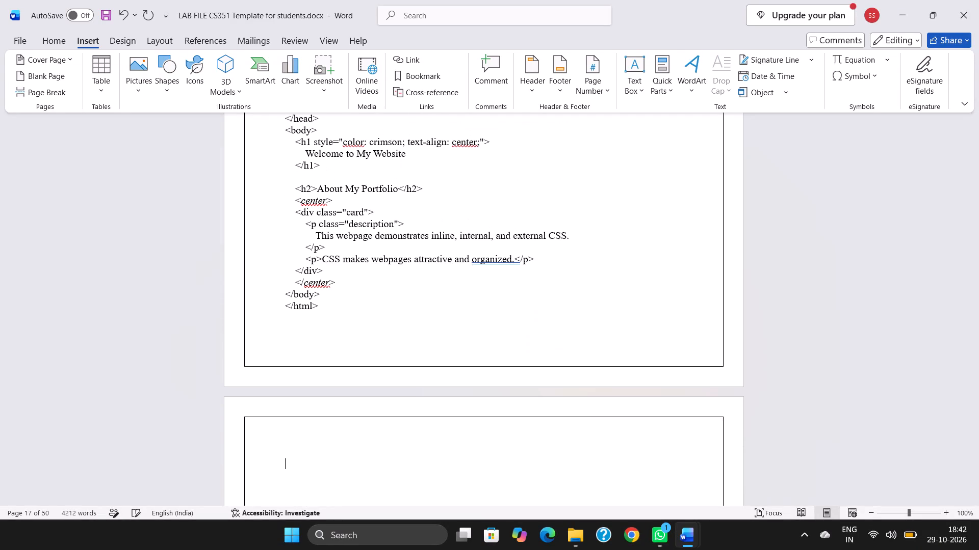
{"action": "key", "text": "ctrl+v"}
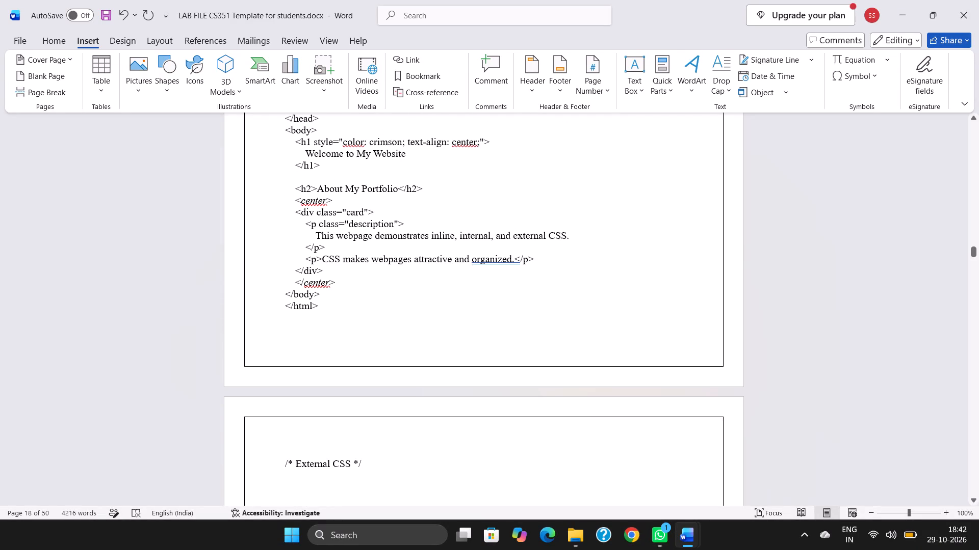
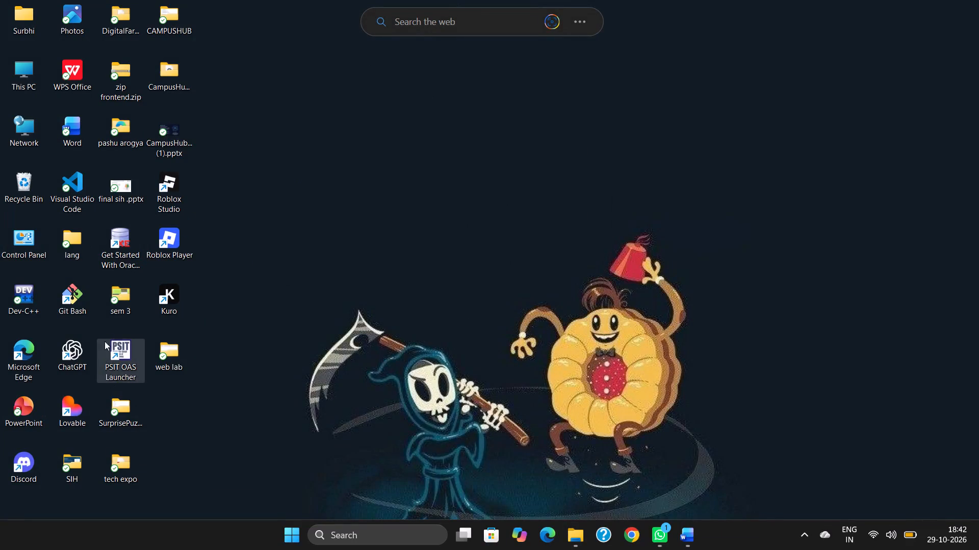
Open style3.css from the demo folder in Visual Studio Code and select all of its CSS code.
{"action": "double_click", "coordinate": [70, 186]}
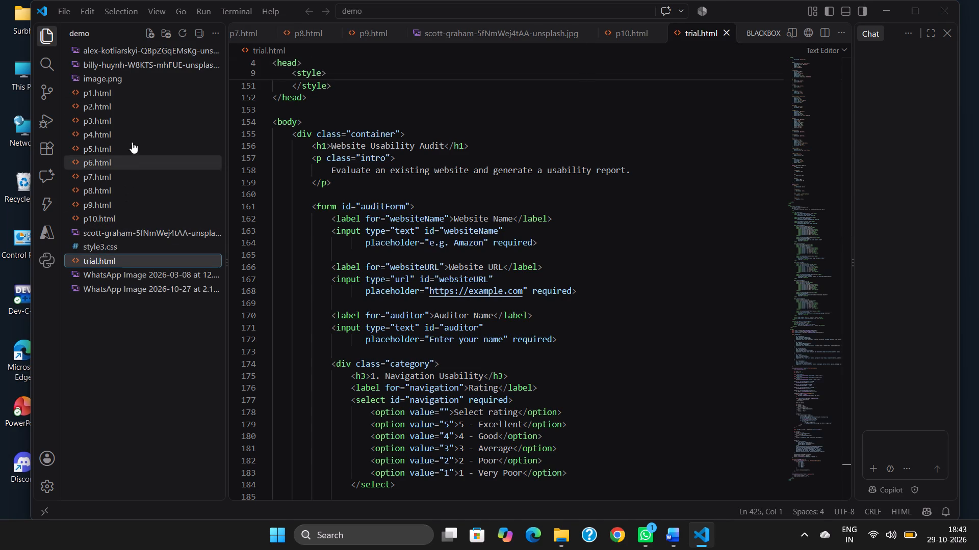
{"action": "left_click", "coordinate": [115, 243]}
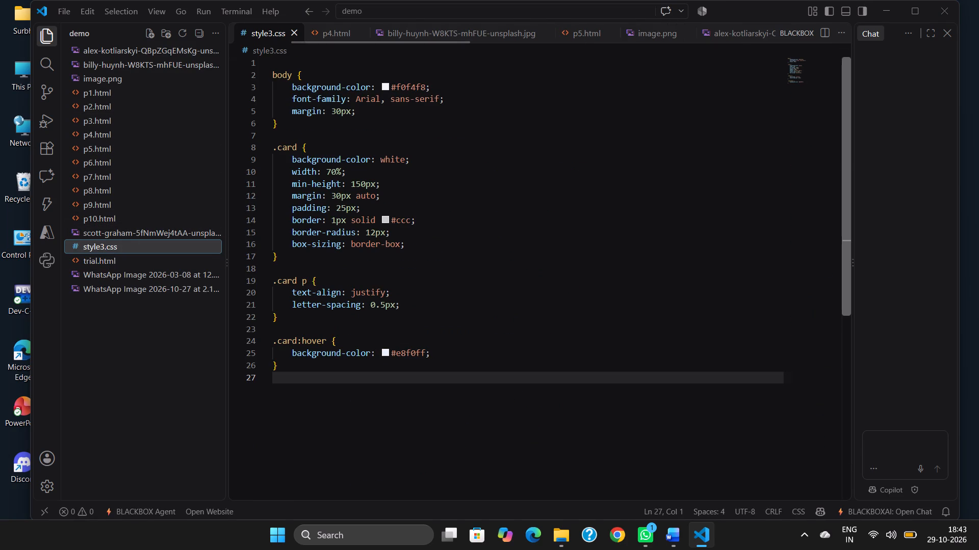
{"action": "left_click", "coordinate": [396, 177]}
{"action": "key", "text": "ctrl+a"}
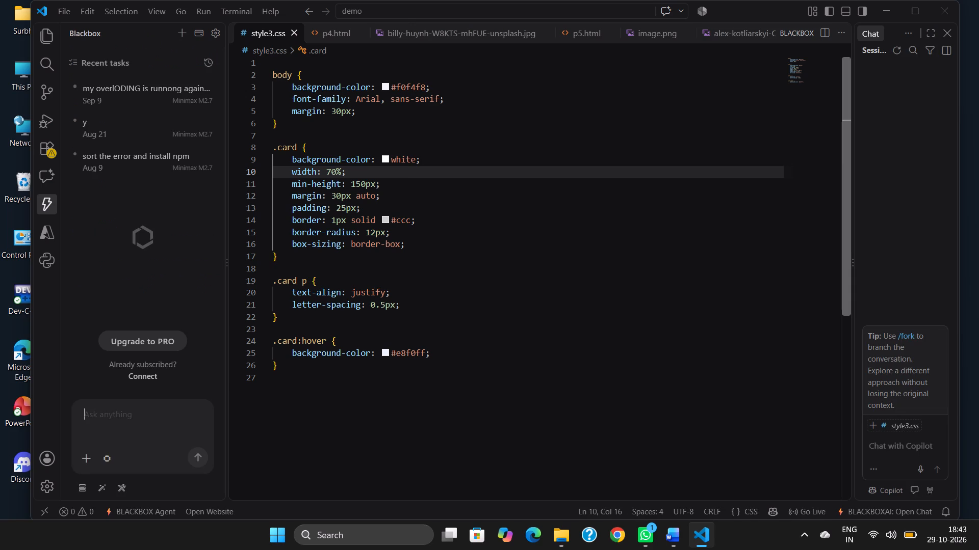
{"action": "left_click", "coordinate": [363, 218]}
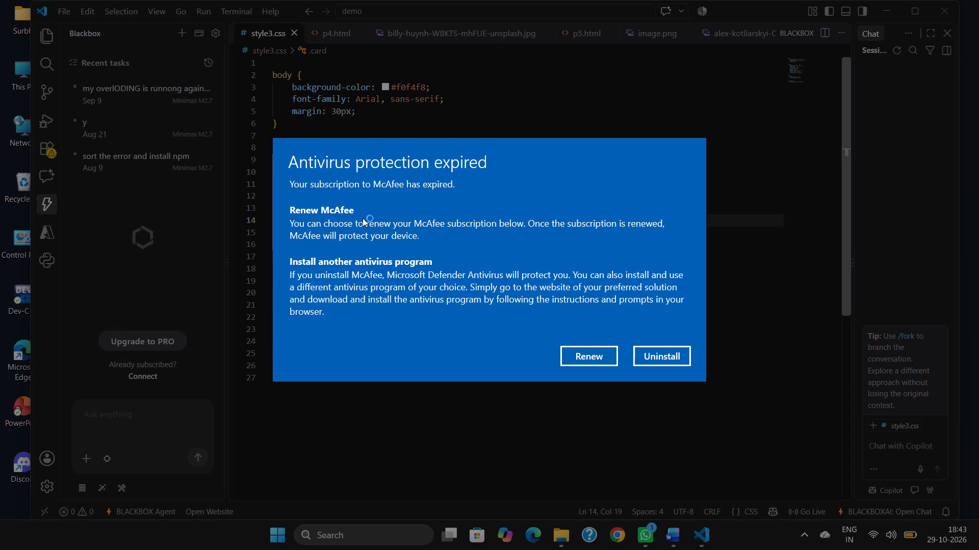